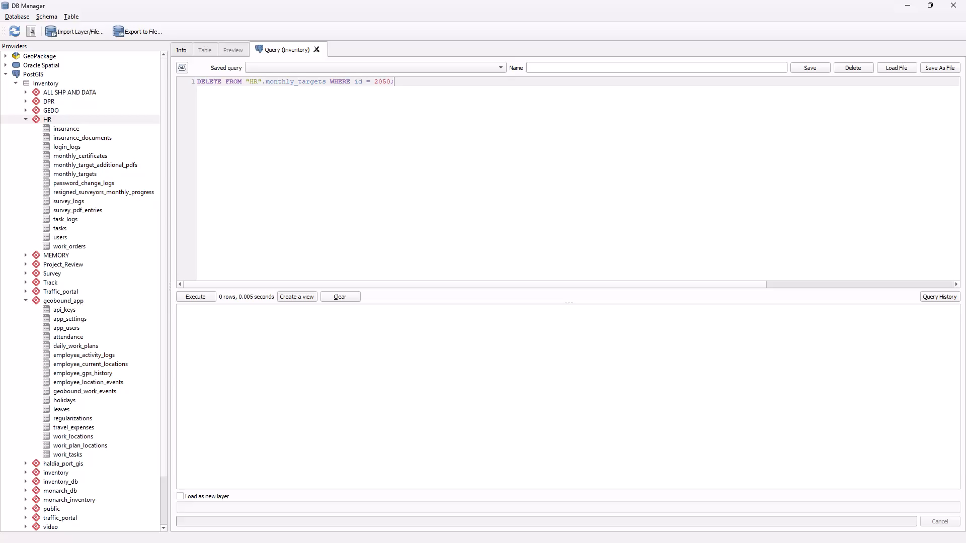
Open the contents of the app_users table in the geobound_app schema and browse its user records.
{"action": "left_click", "coordinate": [209, 280]}
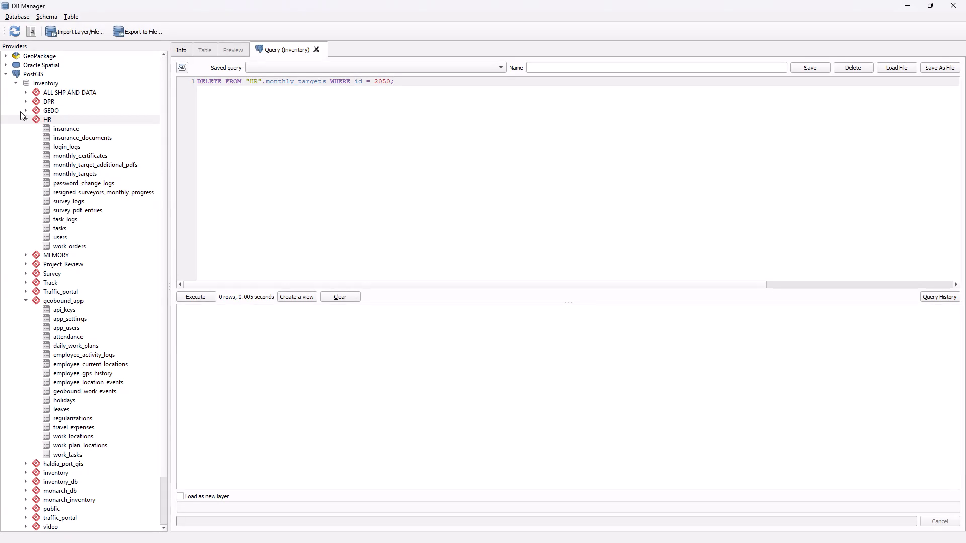
{"action": "left_click", "coordinate": [27, 120]}
{"action": "double_click", "coordinate": [27, 172]}
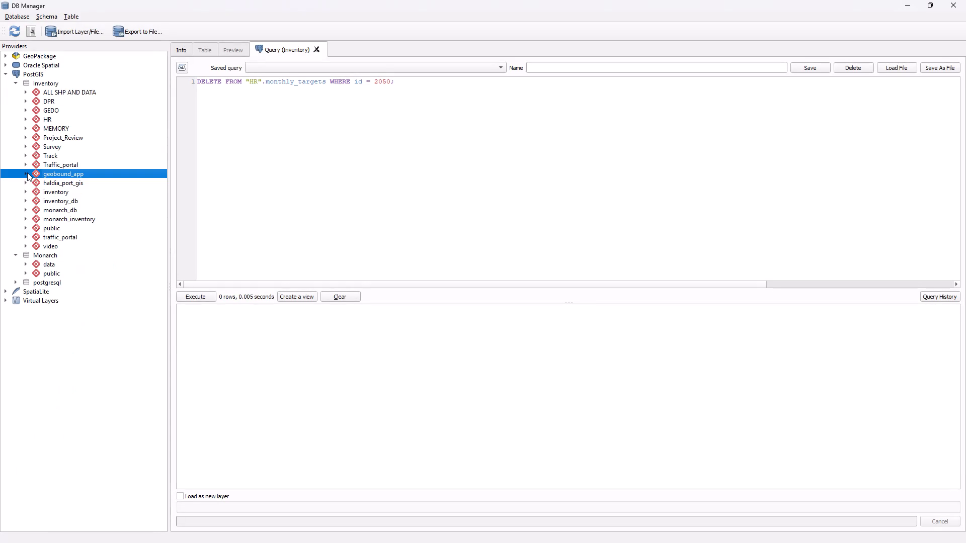
{"action": "left_click", "coordinate": [24, 172]}
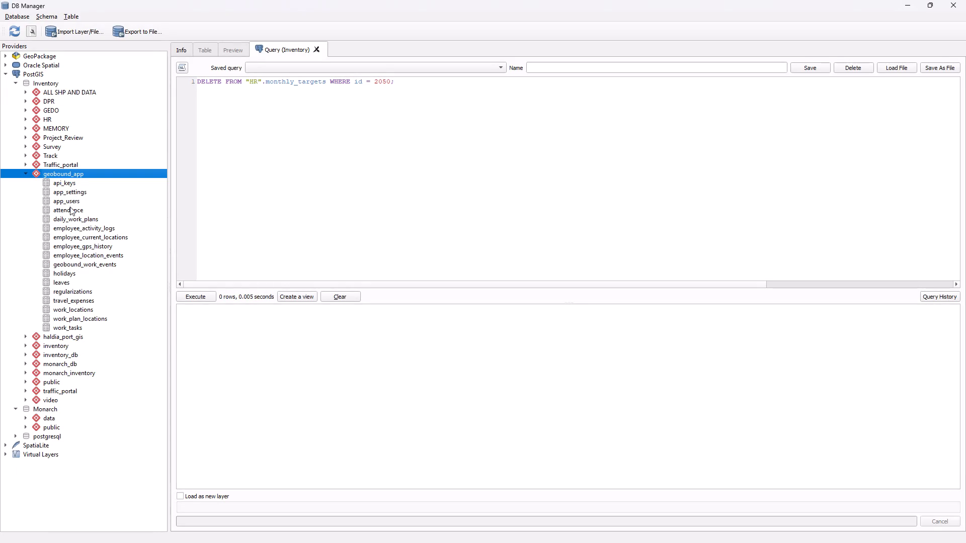
{"action": "left_click", "coordinate": [71, 198]}
{"action": "left_click", "coordinate": [201, 51]}
{"action": "scroll", "coordinate": [418, 208], "scroll_direction": "down", "scroll_amount": 11}
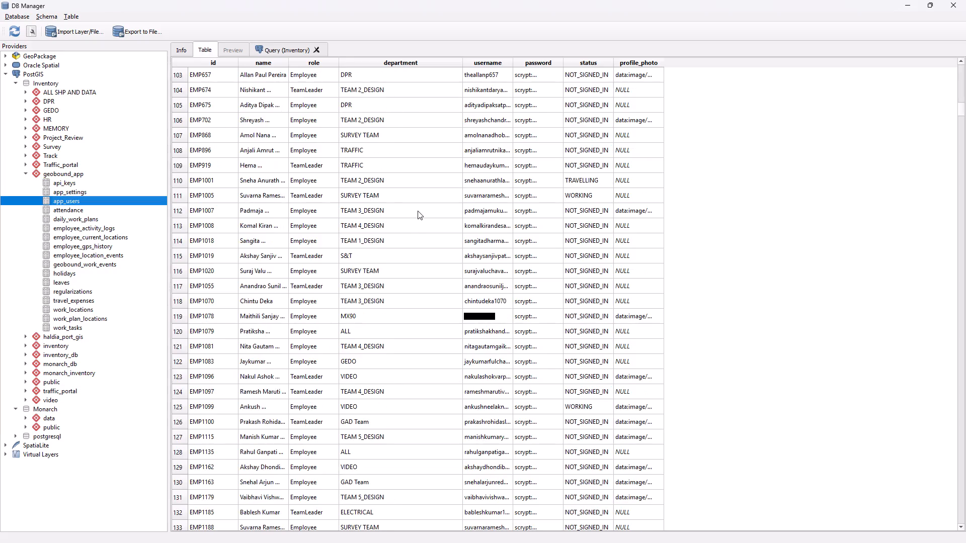
{"action": "scroll", "coordinate": [418, 211], "scroll_direction": "down", "scroll_amount": 10}
{"action": "scroll", "coordinate": [418, 212], "scroll_direction": "up", "scroll_amount": 13}
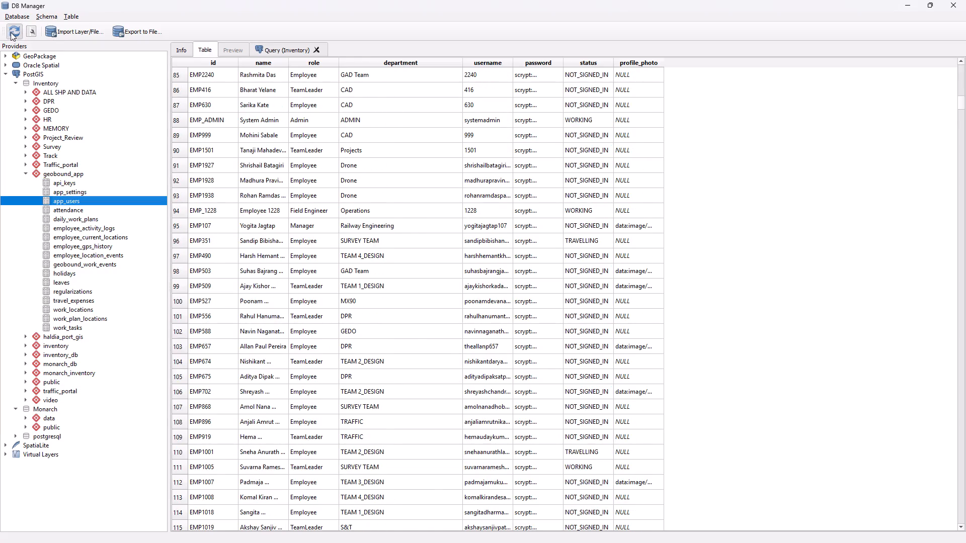
Refresh the database view and look through the reloaded app_users records.
{"action": "triple_click", "coordinate": [11, 32]}
{"action": "left_click", "coordinate": [11, 32]}
{"action": "triple_click", "coordinate": [14, 28]}
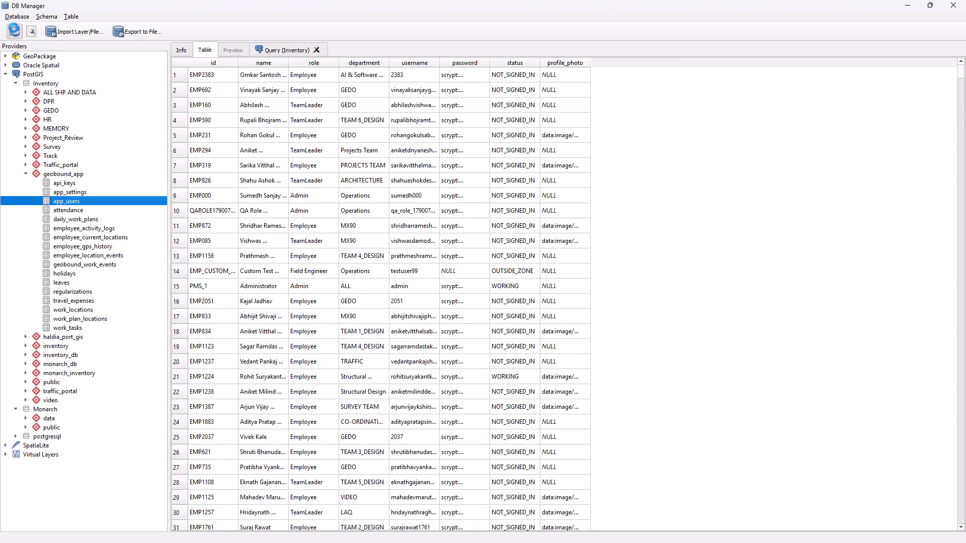
{"action": "left_click", "coordinate": [14, 28]}
{"action": "scroll", "coordinate": [304, 209], "scroll_direction": "down", "scroll_amount": 20}
{"action": "scroll", "coordinate": [304, 209], "scroll_direction": "down", "scroll_amount": 20}
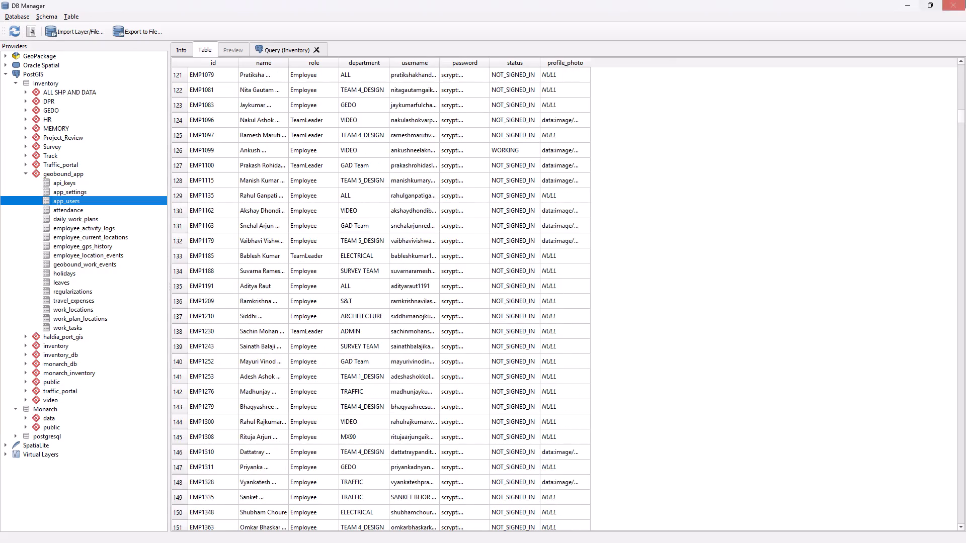
Close DB Manager and reopen it from the untitled QGIS project window.
{"action": "left_click", "coordinate": [964, 0]}
{"action": "key", "text": "alt+Tab"}
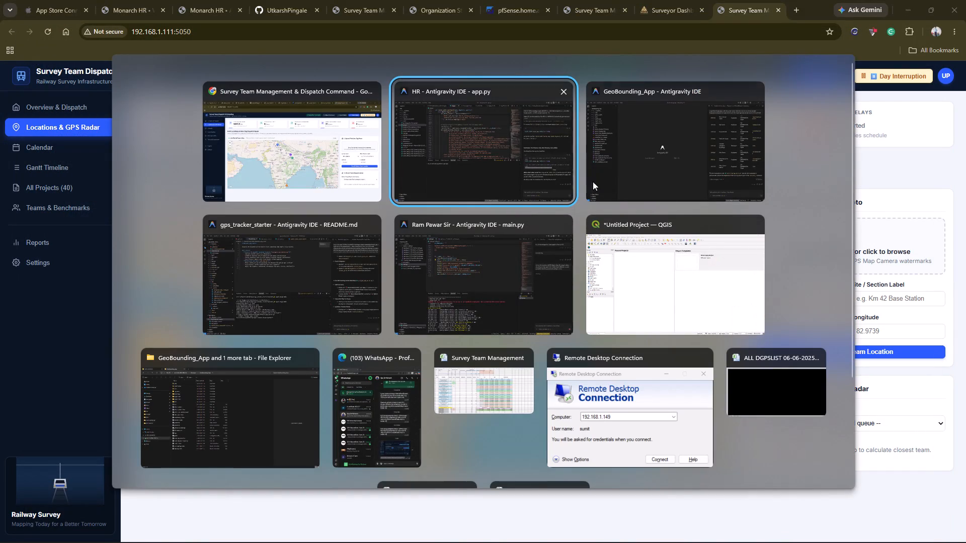
{"action": "left_click", "coordinate": [688, 258], "text": "alt"}
{"action": "left_click", "coordinate": [198, 15]}
{"action": "left_click", "coordinate": [235, 24]}
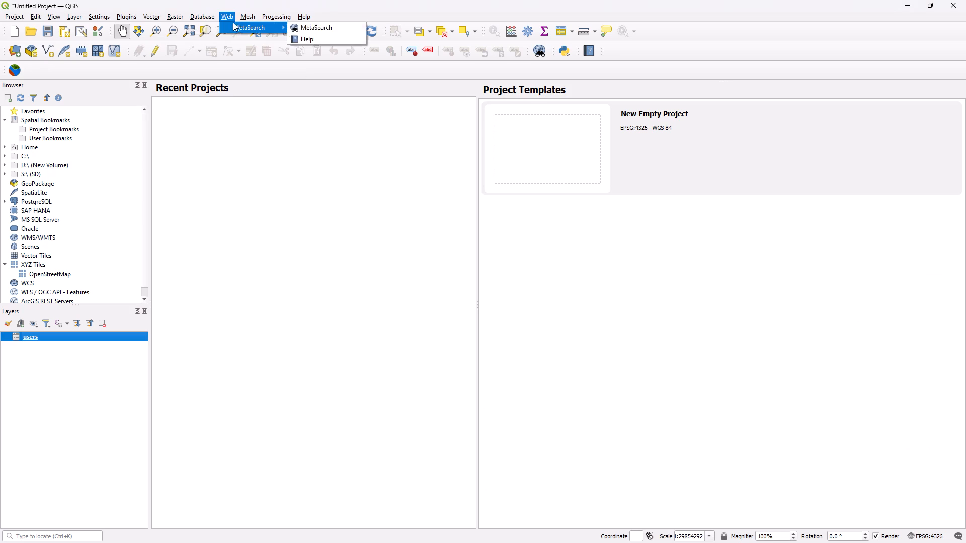
{"action": "left_click", "coordinate": [201, 16]}
{"action": "left_click", "coordinate": [199, 14]}
{"action": "left_click", "coordinate": [208, 27]}
Display the app_users table contents from the geobound_app schema of the PostGIS Inventory connection.
{"action": "left_click", "coordinate": [11, 74]}
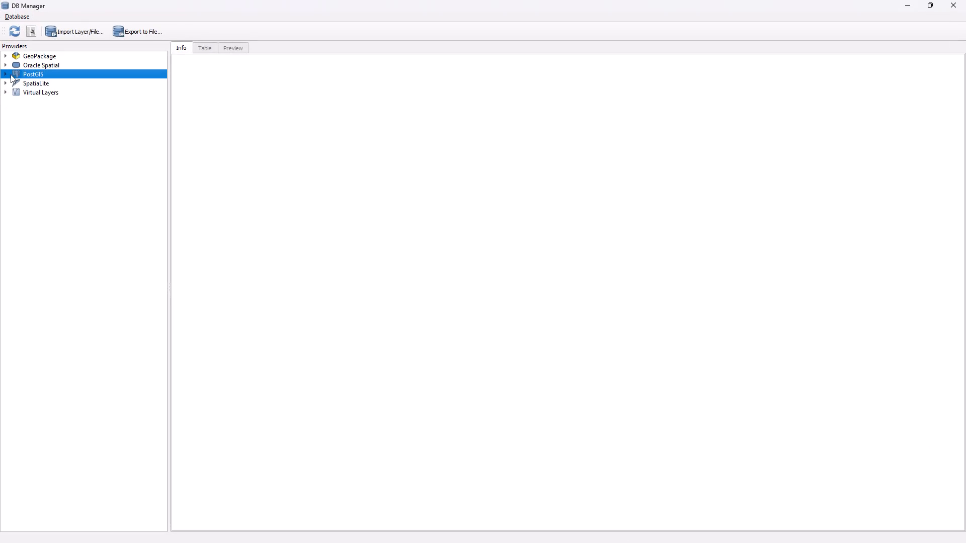
{"action": "left_click", "coordinate": [4, 75]}
{"action": "left_click", "coordinate": [13, 82]}
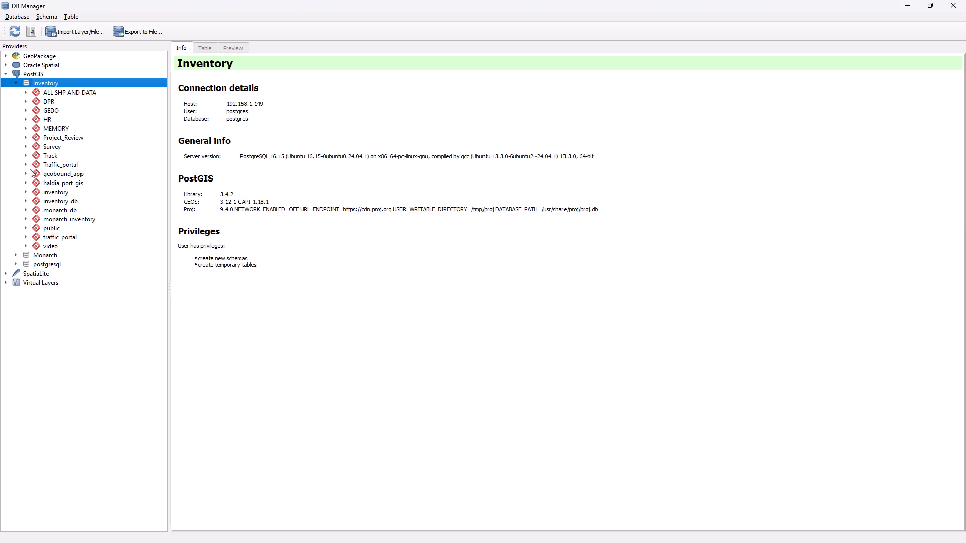
{"action": "left_click", "coordinate": [29, 172]}
{"action": "left_click", "coordinate": [64, 200]}
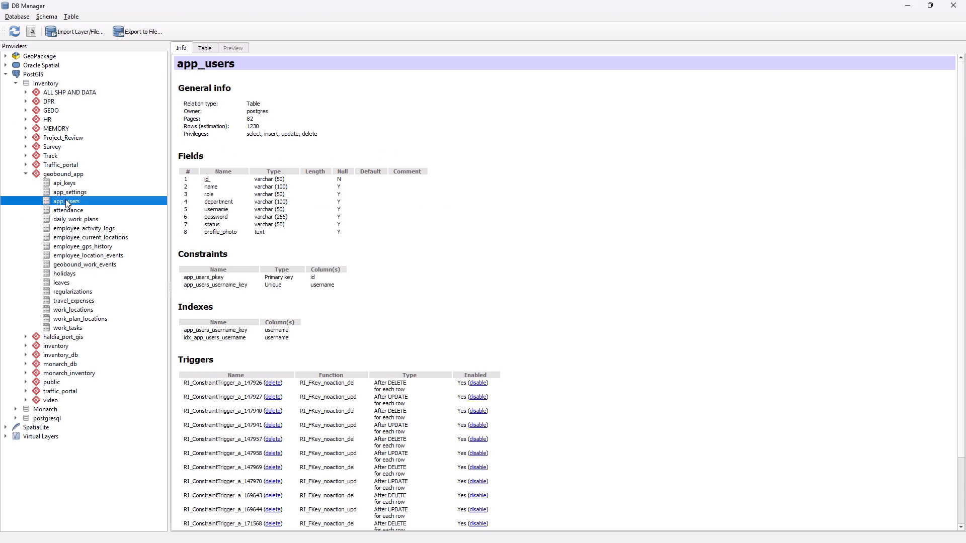
{"action": "left_click", "coordinate": [205, 46]}
Examine the app_users records from the start through to the last row of the table.
{"action": "scroll", "coordinate": [368, 142], "scroll_direction": "down", "scroll_amount": 9}
{"action": "scroll", "coordinate": [368, 143], "scroll_direction": "up", "scroll_amount": 6}
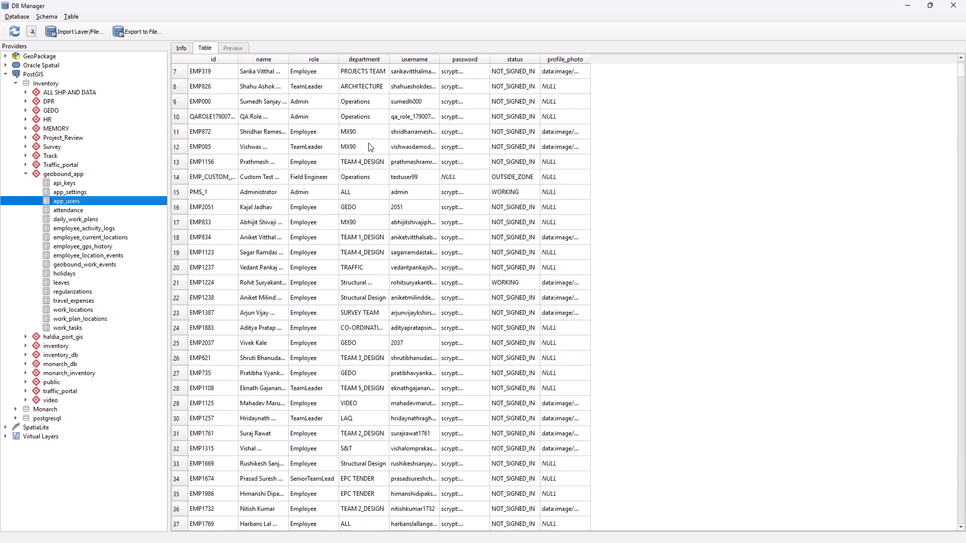
{"action": "scroll", "coordinate": [368, 143], "scroll_direction": "up", "scroll_amount": 2}
{"action": "key", "text": "alt+Tab"}
{"action": "left_click", "coordinate": [538, 39], "text": "alt"}
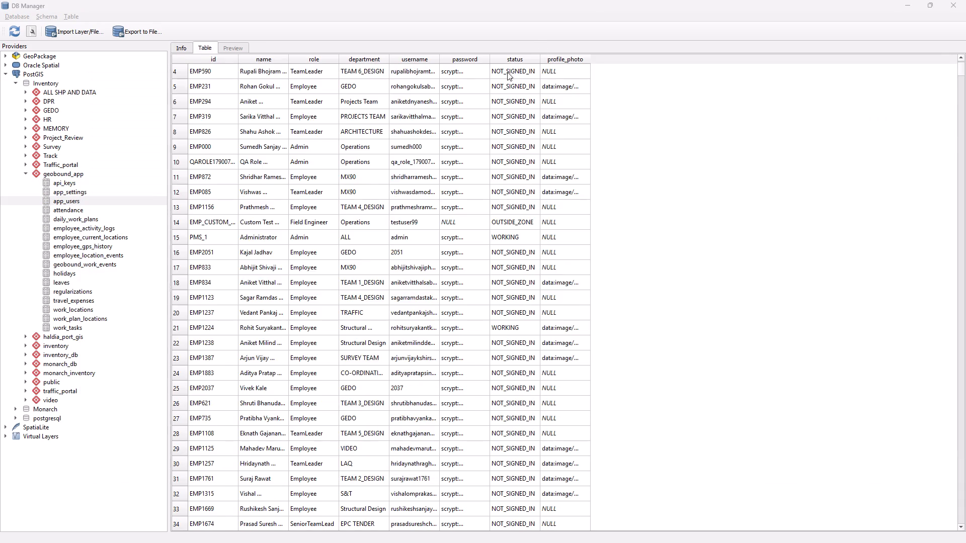
{"action": "scroll", "coordinate": [388, 167], "scroll_direction": "down", "scroll_amount": 20}
{"action": "scroll", "coordinate": [388, 167], "scroll_direction": "down", "scroll_amount": 7}
{"action": "left_click_drag", "start_coordinate": [962, 100], "coordinate": [965, 530]}
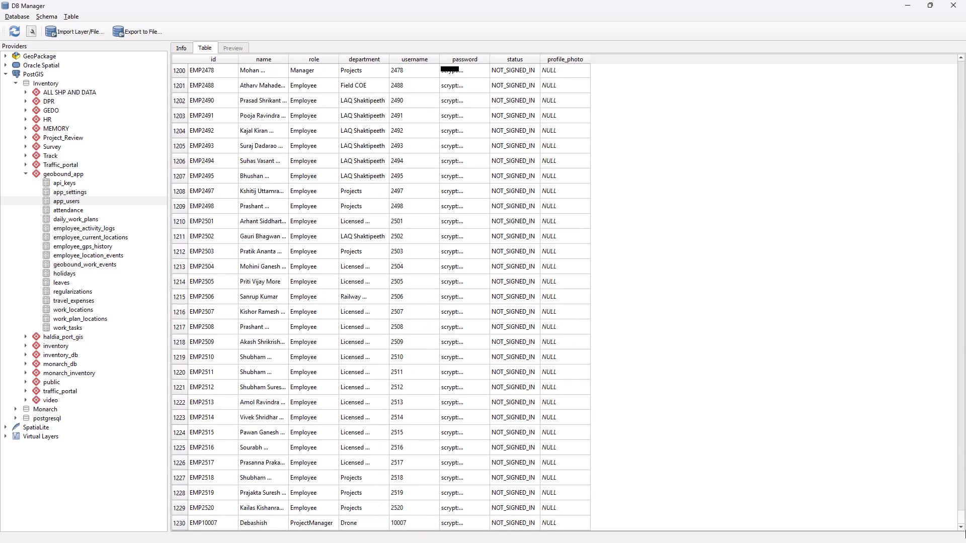
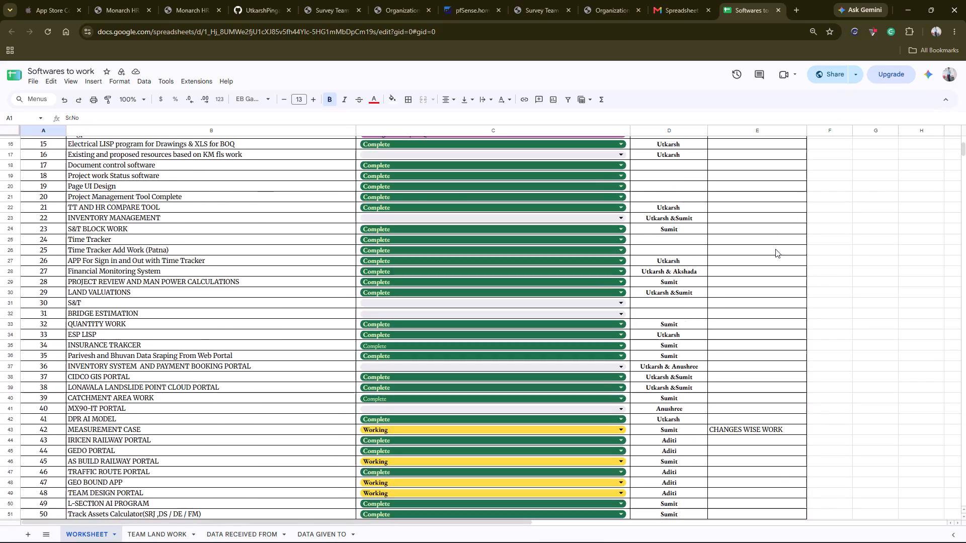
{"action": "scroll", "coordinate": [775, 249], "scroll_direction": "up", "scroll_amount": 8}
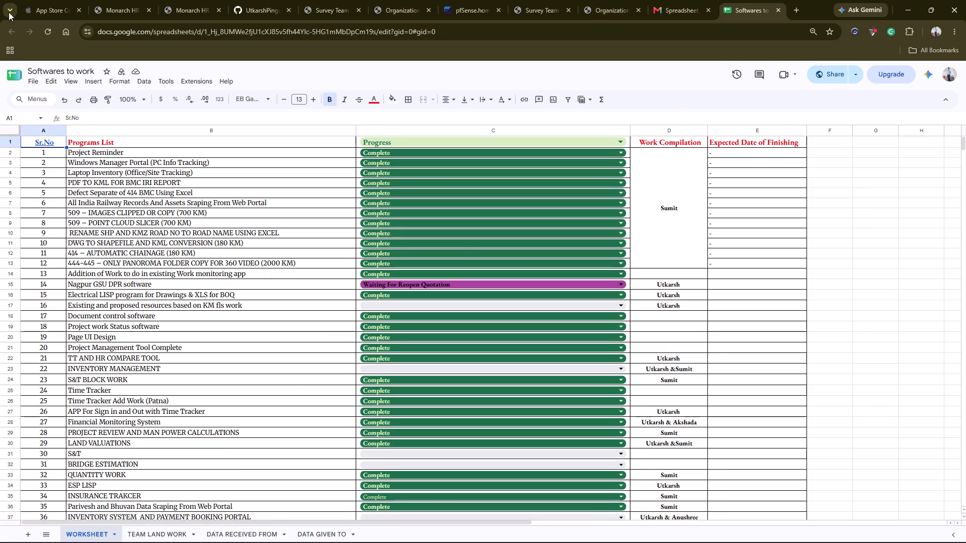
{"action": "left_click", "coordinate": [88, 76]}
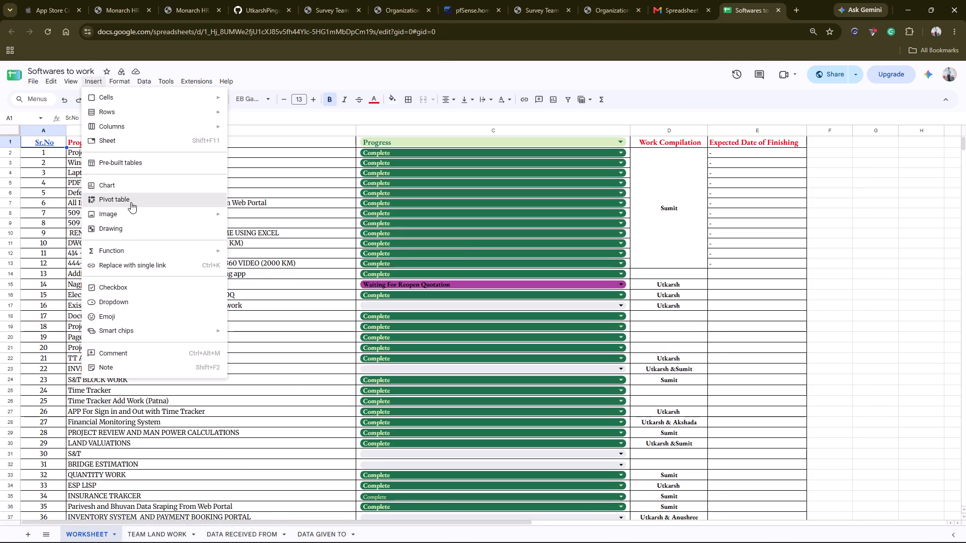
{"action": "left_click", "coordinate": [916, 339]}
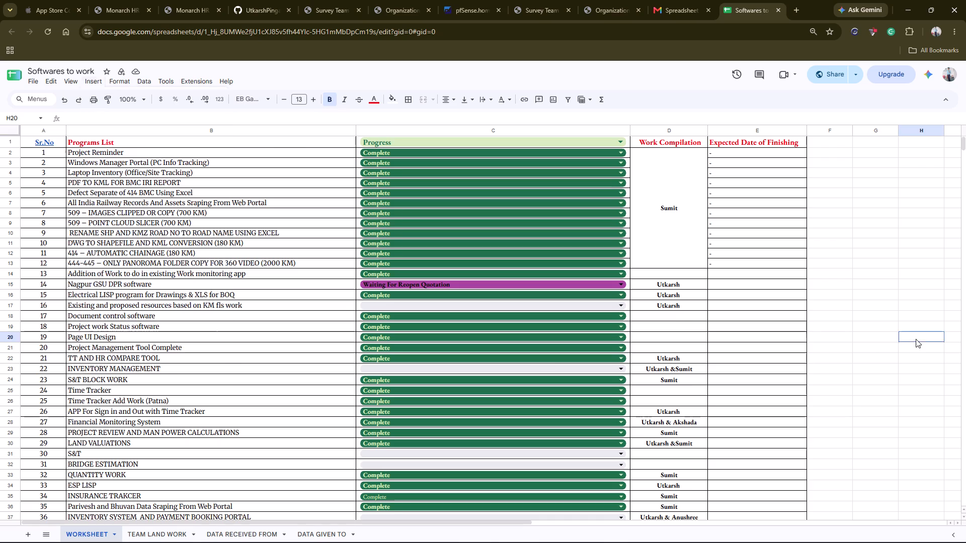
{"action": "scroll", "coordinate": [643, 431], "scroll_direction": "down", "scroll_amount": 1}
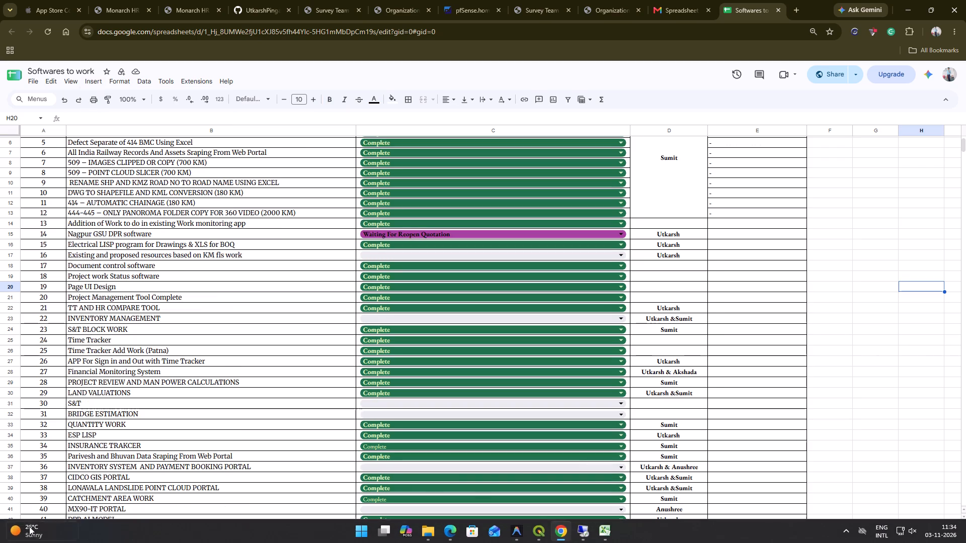
Add a new sheet to the Softwares to work spreadsheet and move it after the DATA GIVEN TO sheet.
{"action": "left_click", "coordinate": [24, 537]}
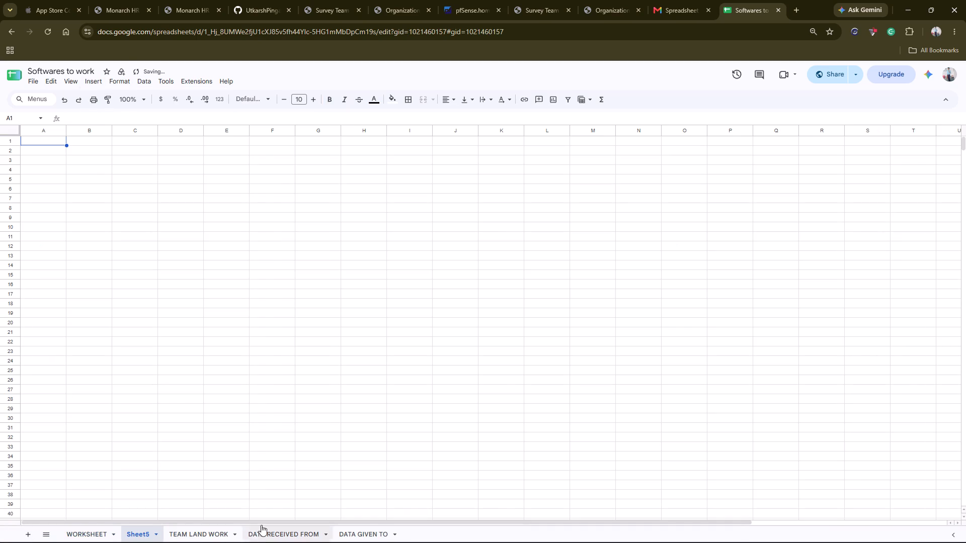
{"action": "left_click_drag", "start_coordinate": [136, 534], "coordinate": [155, 534]}
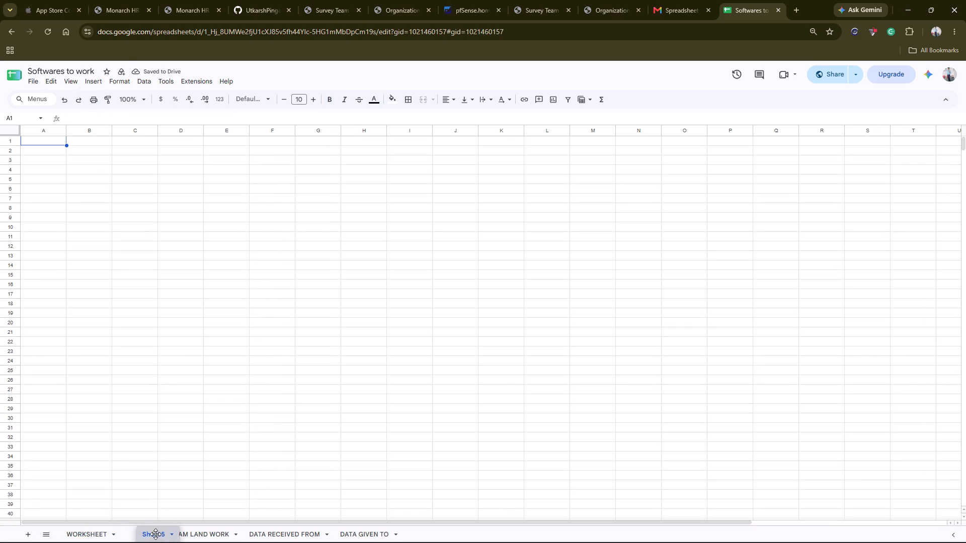
{"action": "left_click_drag", "start_coordinate": [155, 534], "coordinate": [379, 542]}
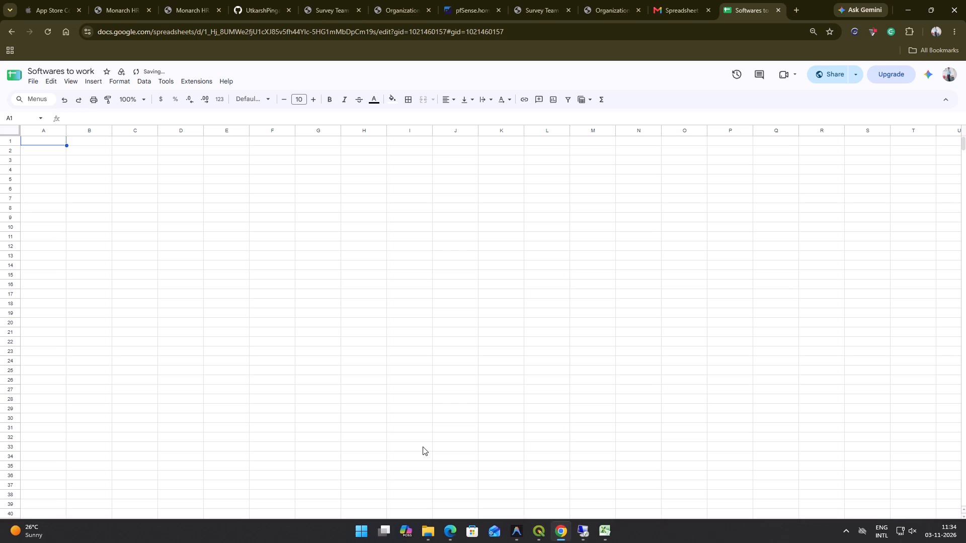
Rename the new sheet as Planning.
{"action": "double_click", "coordinate": [377, 533]}
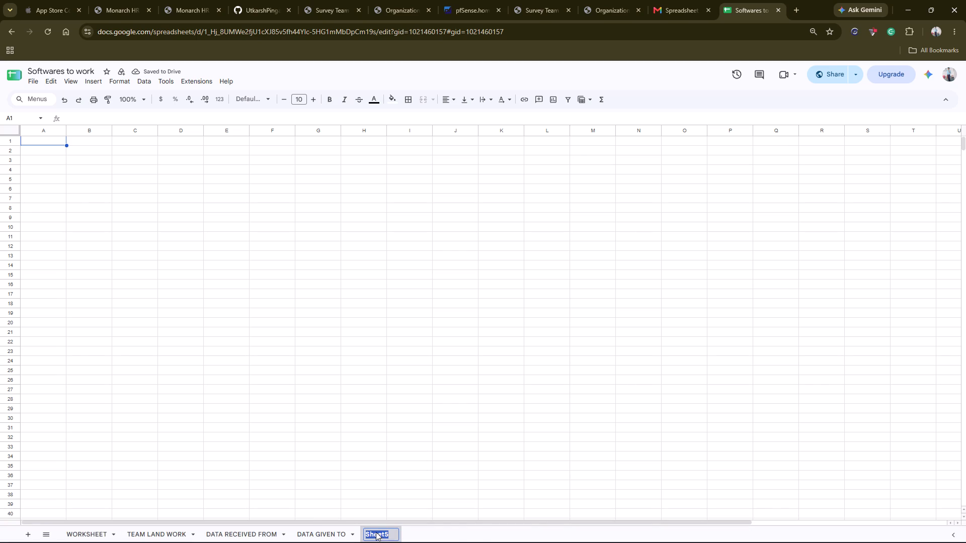
{"action": "key", "text": "BackSpace"}
{"action": "key", "text": "p"}
{"action": "left_click", "coordinate": [227, 300]}
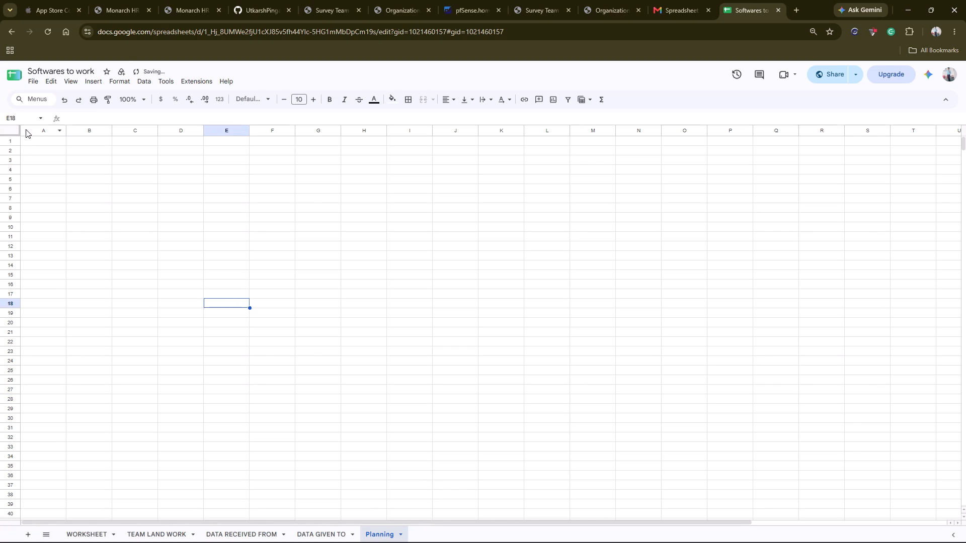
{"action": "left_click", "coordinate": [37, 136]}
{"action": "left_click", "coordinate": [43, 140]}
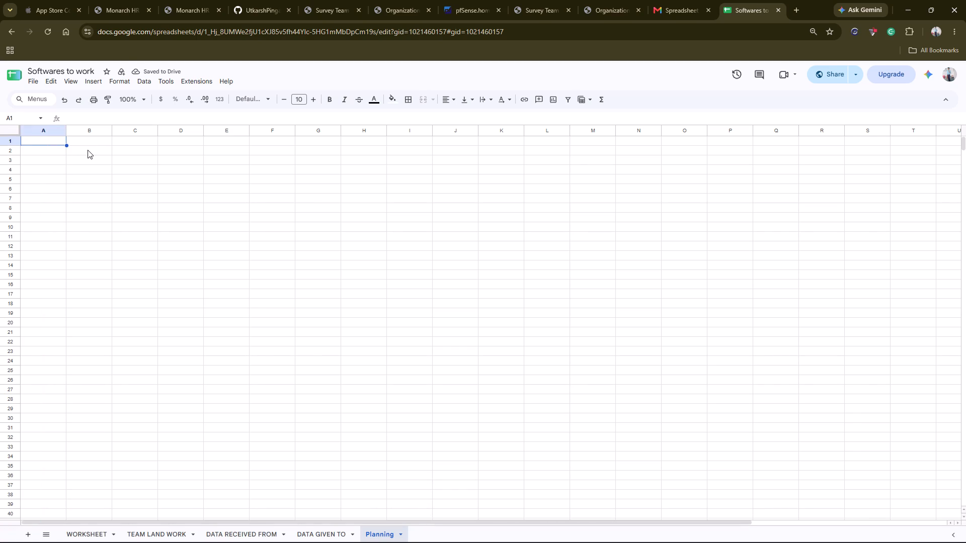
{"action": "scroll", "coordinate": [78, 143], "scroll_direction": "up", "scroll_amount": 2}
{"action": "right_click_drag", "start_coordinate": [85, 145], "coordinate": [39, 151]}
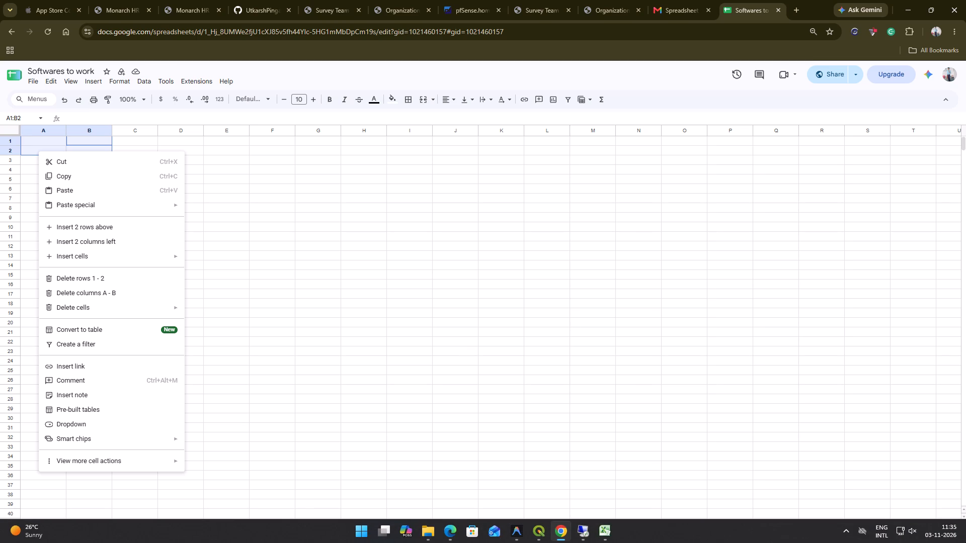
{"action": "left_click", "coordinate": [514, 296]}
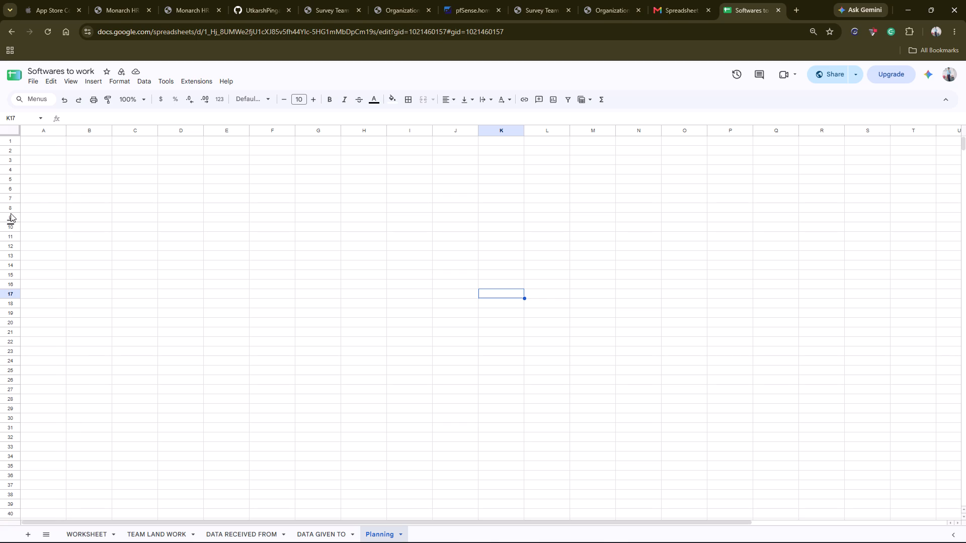
Enter the column headers "Project" in A1 and "Implemented" in B1 of the Planning sheet.
{"action": "left_click", "coordinate": [43, 142]}
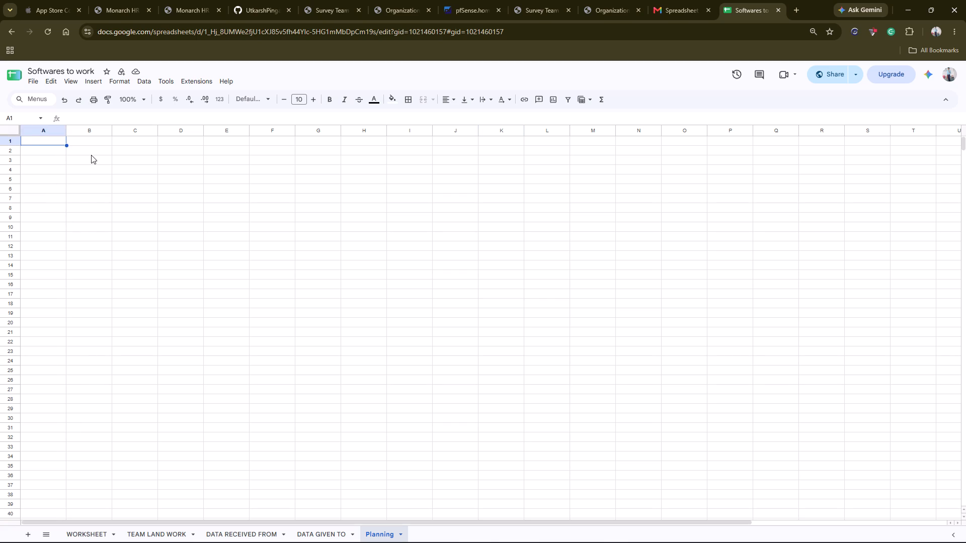
{"action": "type", "text": "roject"}
{"action": "key", "text": "space"}
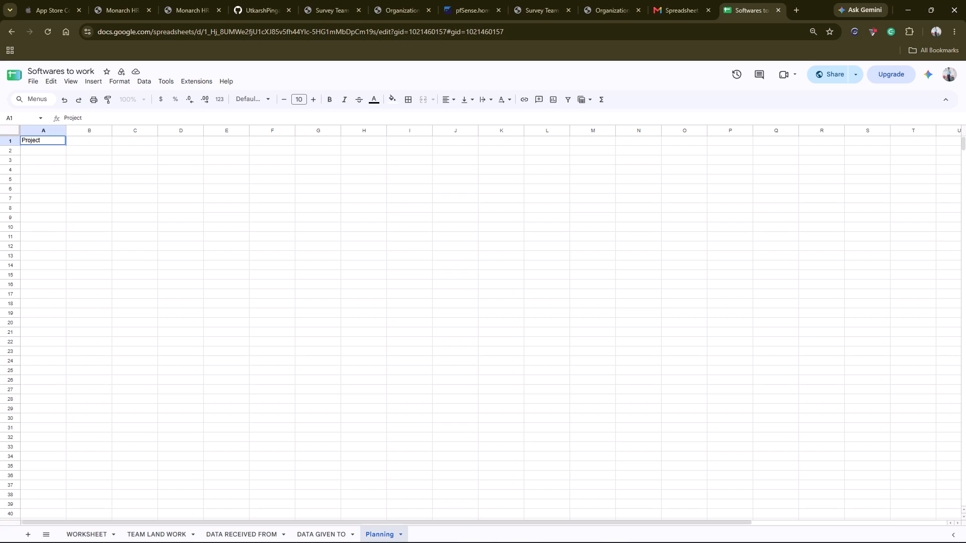
{"action": "left_click", "coordinate": [83, 135]}
{"action": "left_click", "coordinate": [89, 140]}
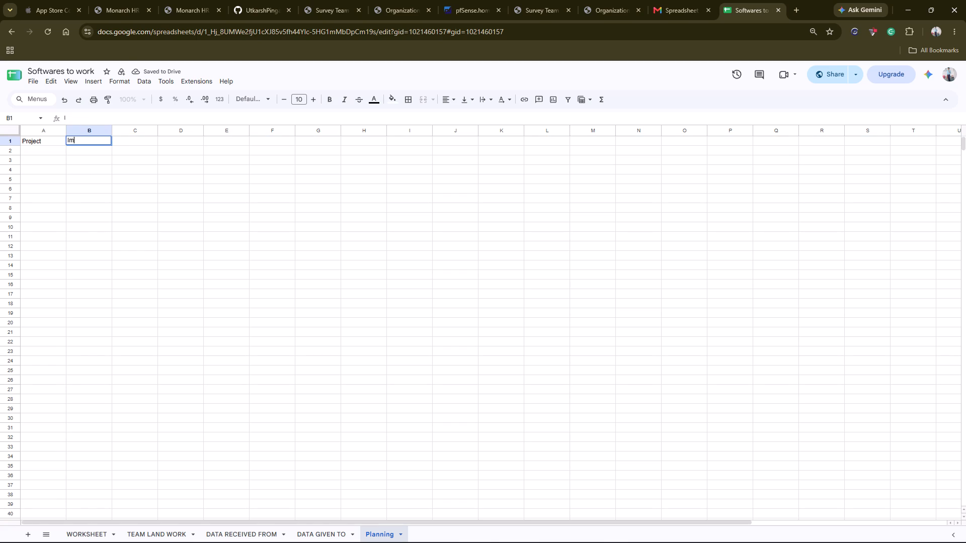
{"action": "left_click", "coordinate": [76, 202]}
Extend the B1 header to read "Feautures Implemented" and widen column B to fit it.
{"action": "left_click", "coordinate": [131, 140]}
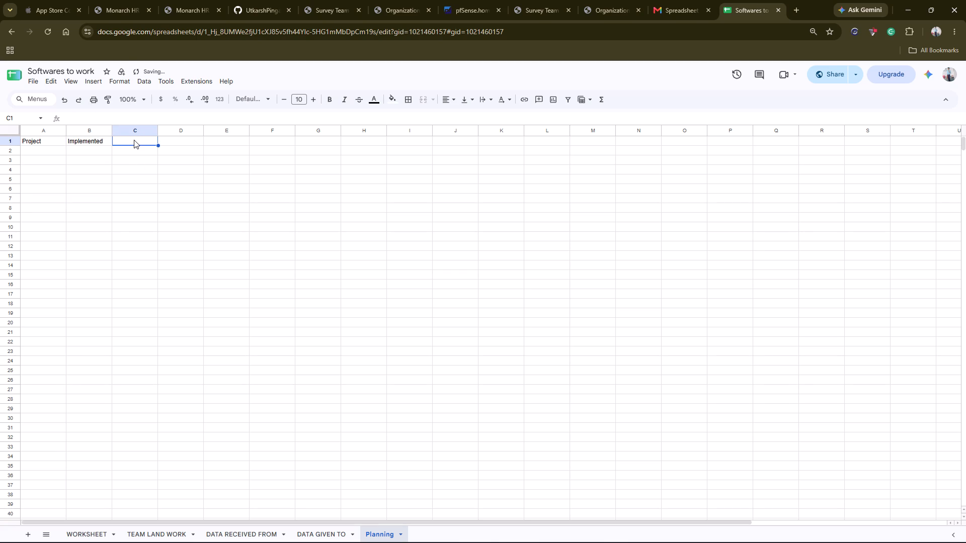
{"action": "double_click", "coordinate": [68, 140]}
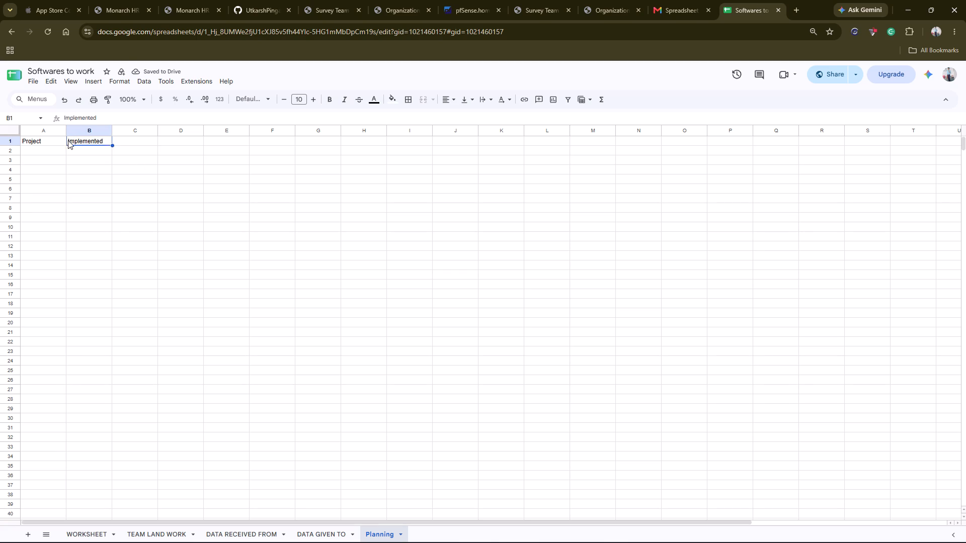
{"action": "left_click", "coordinate": [66, 141]}
{"action": "left_click", "coordinate": [68, 140]}
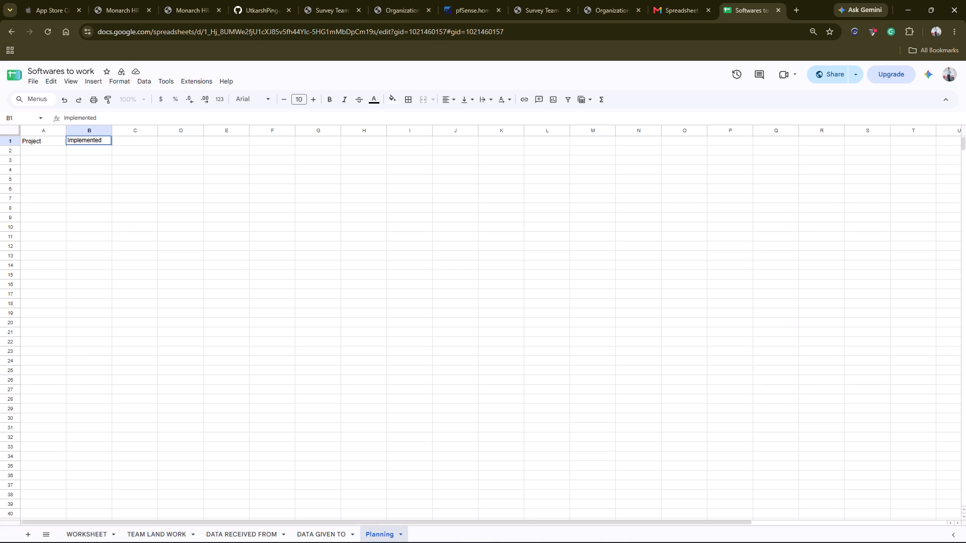
{"action": "left_click", "coordinate": [68, 140]}
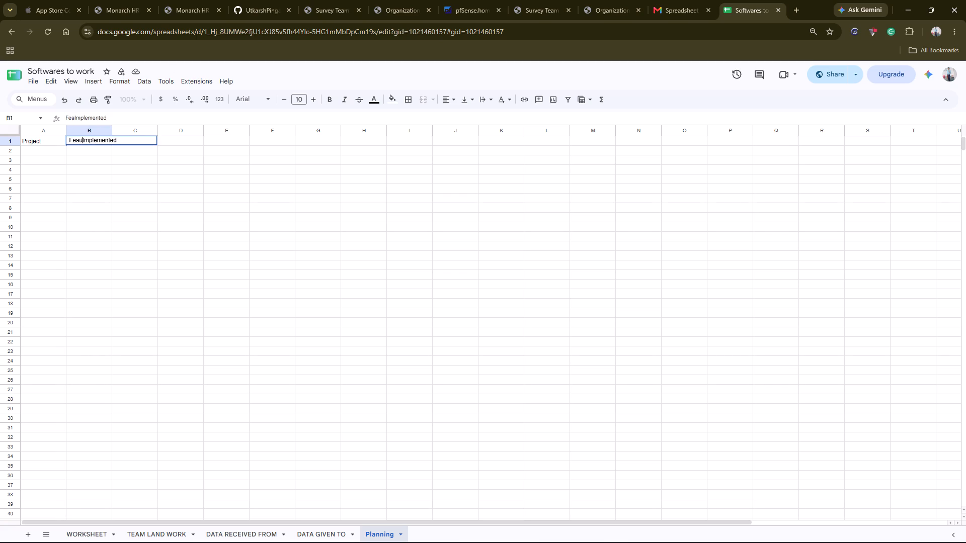
{"action": "left_click", "coordinate": [159, 167]}
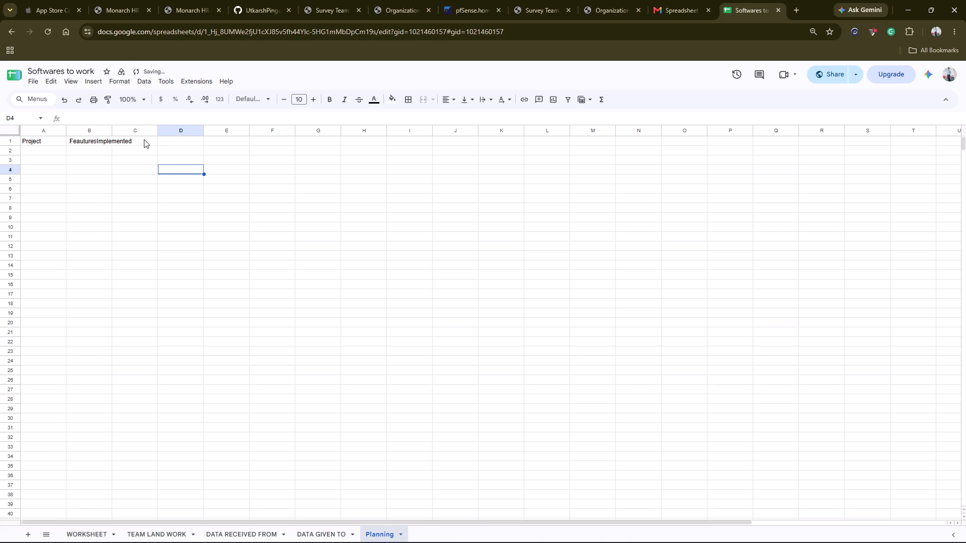
{"action": "left_click_drag", "start_coordinate": [113, 127], "coordinate": [145, 135]}
{"action": "left_click", "coordinate": [163, 137]}
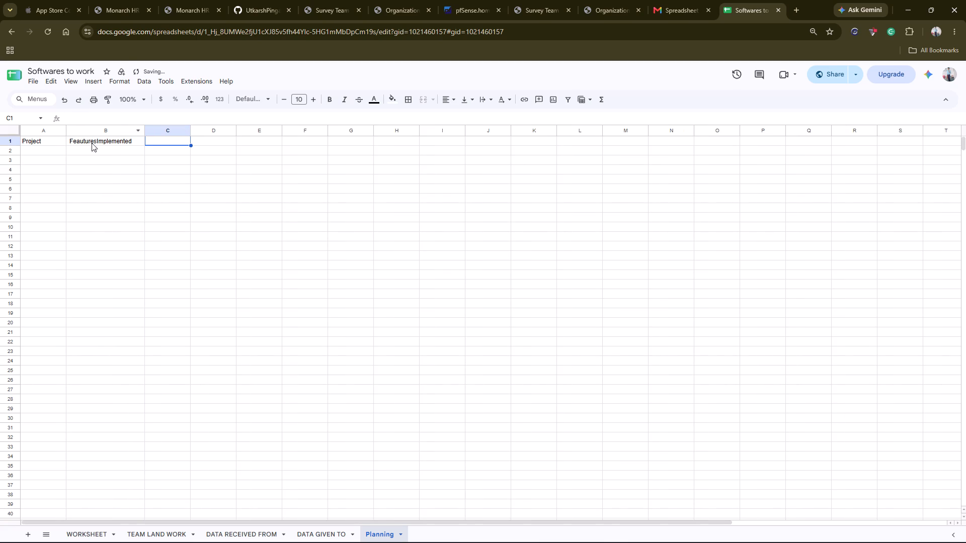
{"action": "double_click", "coordinate": [95, 143]}
{"action": "key", "text": "space"}
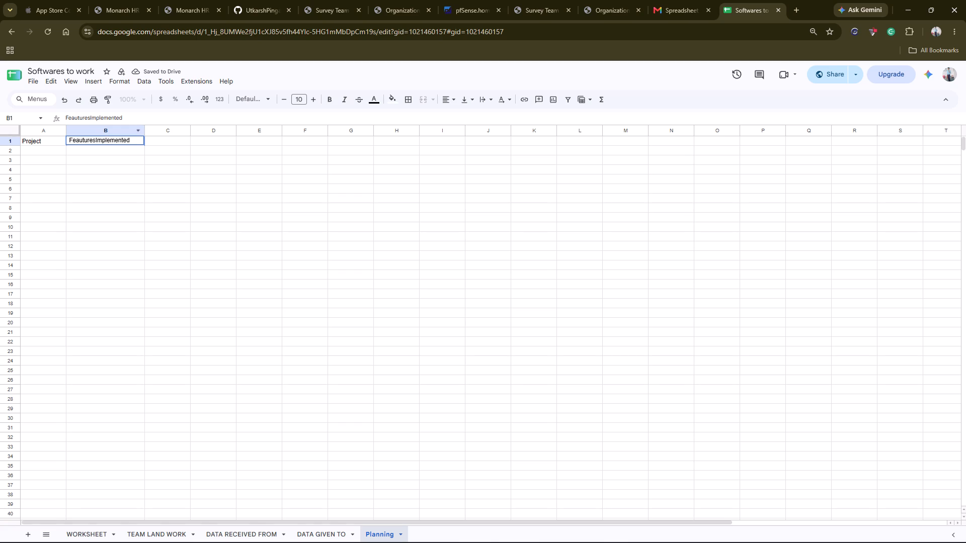
{"action": "left_click", "coordinate": [95, 139]}
{"action": "key", "text": "space"}
{"action": "left_click", "coordinate": [169, 142]}
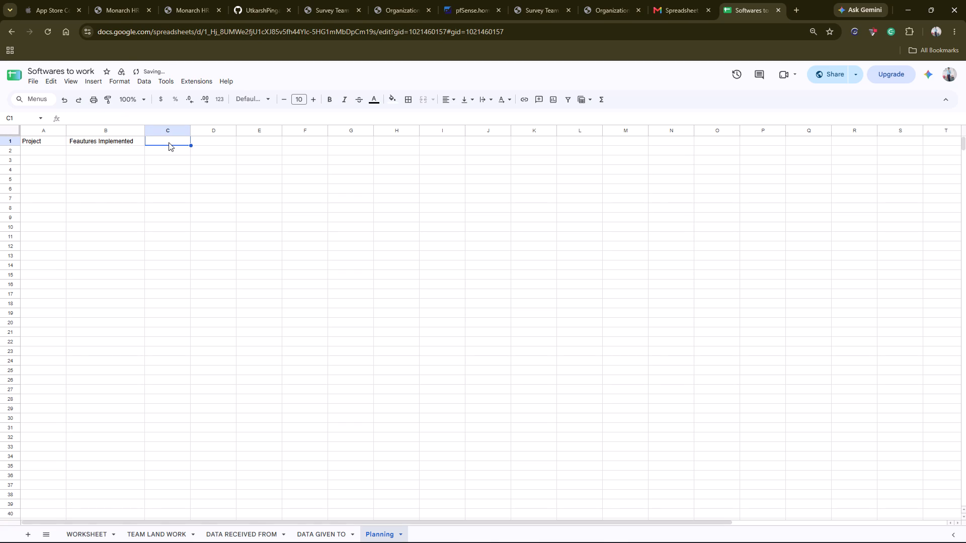
Enter the header "Features planned" in C1 and widen column C to fit it.
{"action": "key", "text": "p"}
{"action": "key", "text": "BackSpace"}
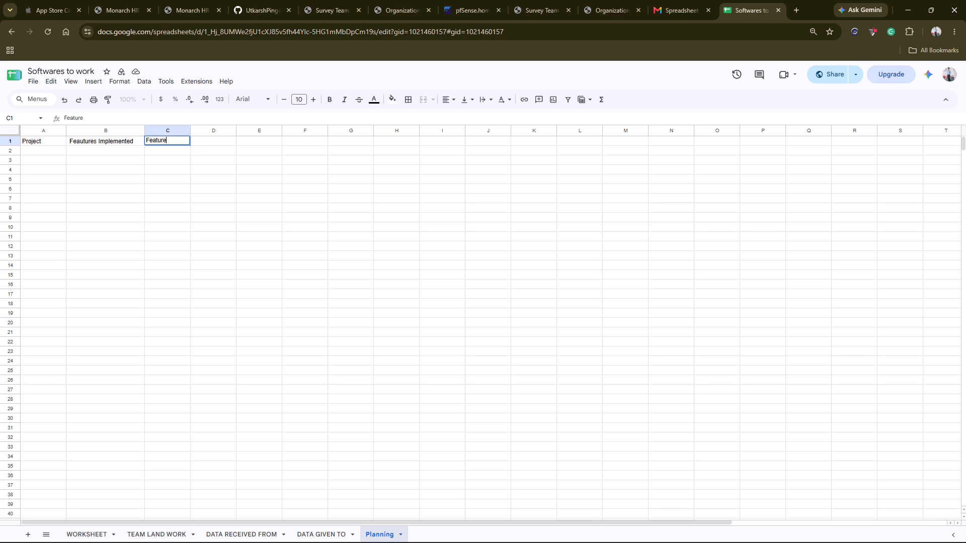
{"action": "key", "text": "BackSpace"}
{"action": "key", "text": "BackSpace"}
{"action": "type", "text": "planned"}
{"action": "left_click", "coordinate": [159, 228]}
{"action": "double_click", "coordinate": [184, 131]}
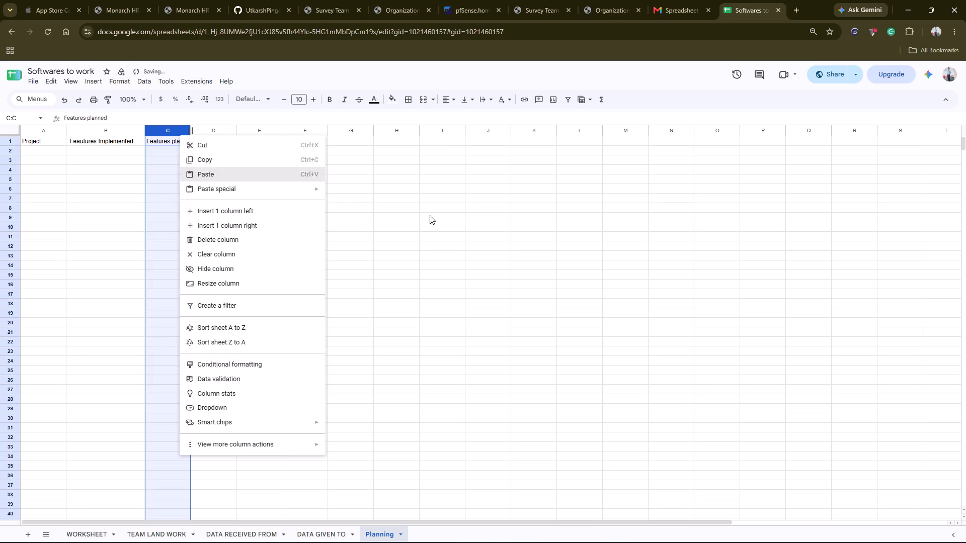
{"action": "left_click", "coordinate": [552, 256]}
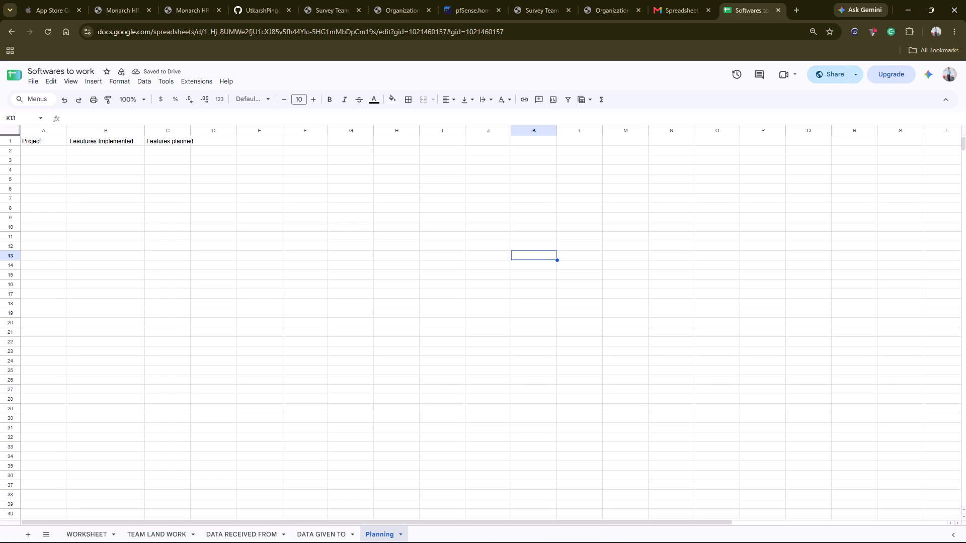
{"action": "left_click_drag", "start_coordinate": [191, 134], "coordinate": [205, 131]}
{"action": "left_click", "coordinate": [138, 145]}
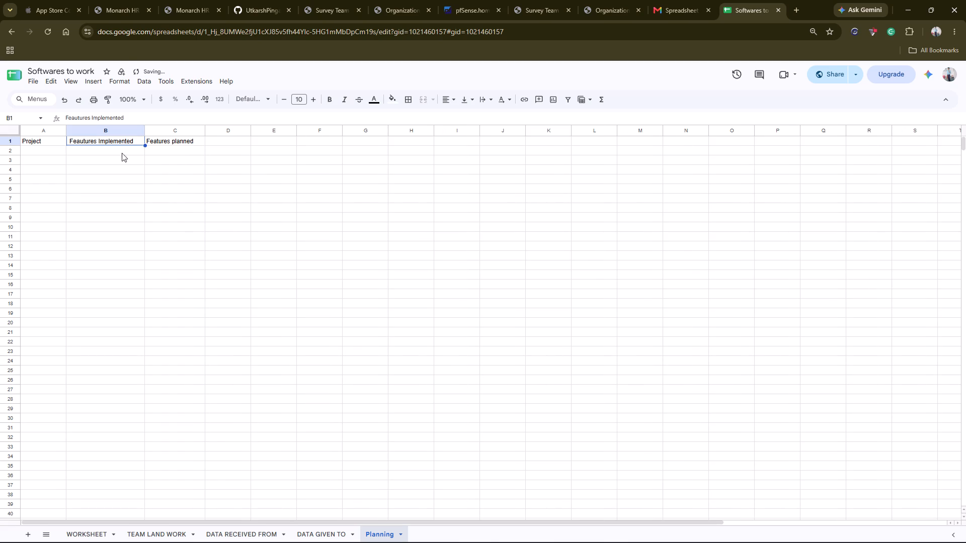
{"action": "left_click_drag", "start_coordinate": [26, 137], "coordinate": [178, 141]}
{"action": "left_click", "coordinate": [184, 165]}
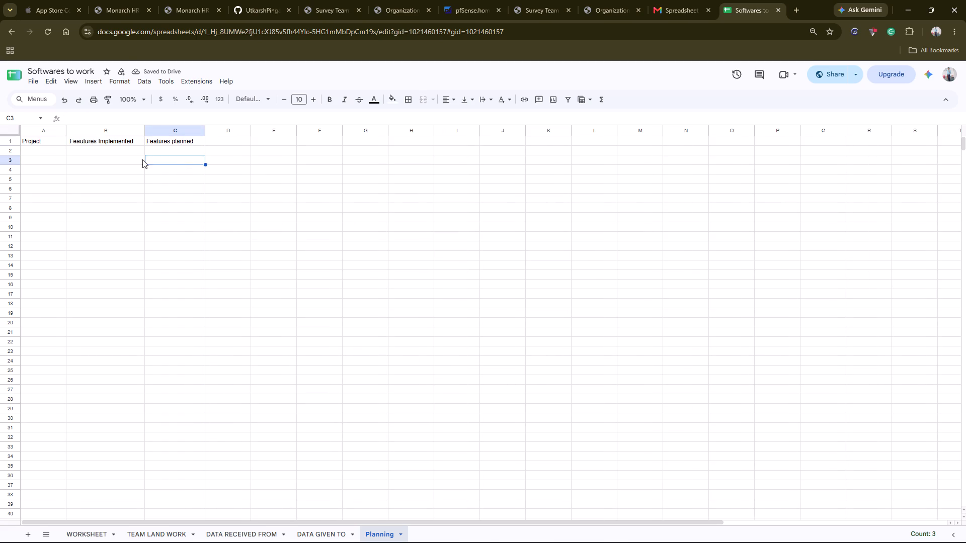
Enter "Monarch HR" in A2 as the first project.
{"action": "left_click", "coordinate": [36, 149]}
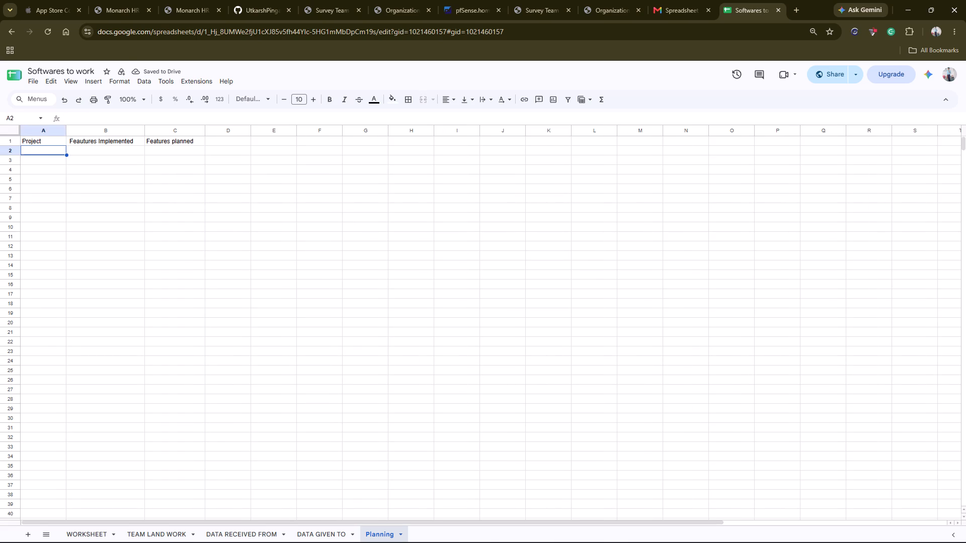
{"action": "type", "text": "HR"}
{"action": "left_click", "coordinate": [111, 198]}
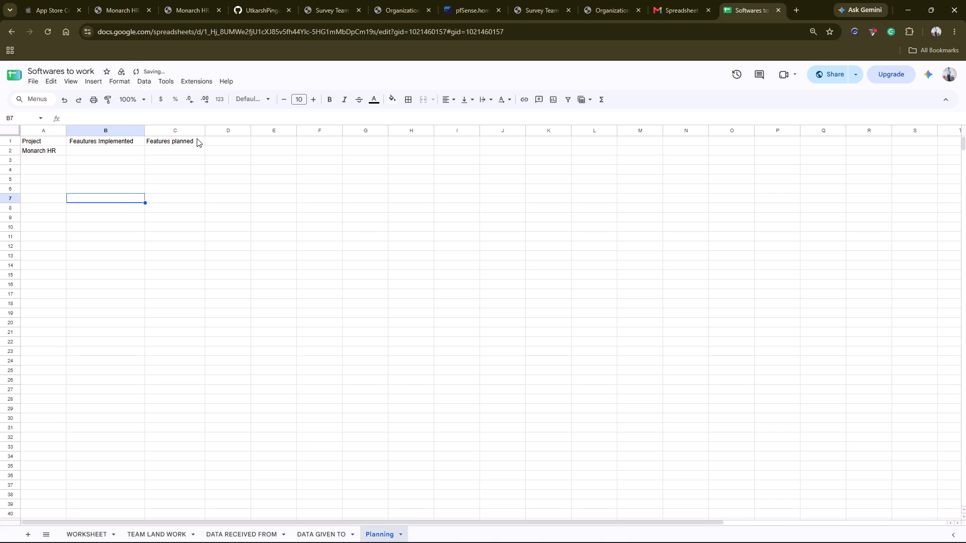
Enter the header "Planned date" in D1 of the Planning sheet.
{"action": "left_click", "coordinate": [197, 138]}
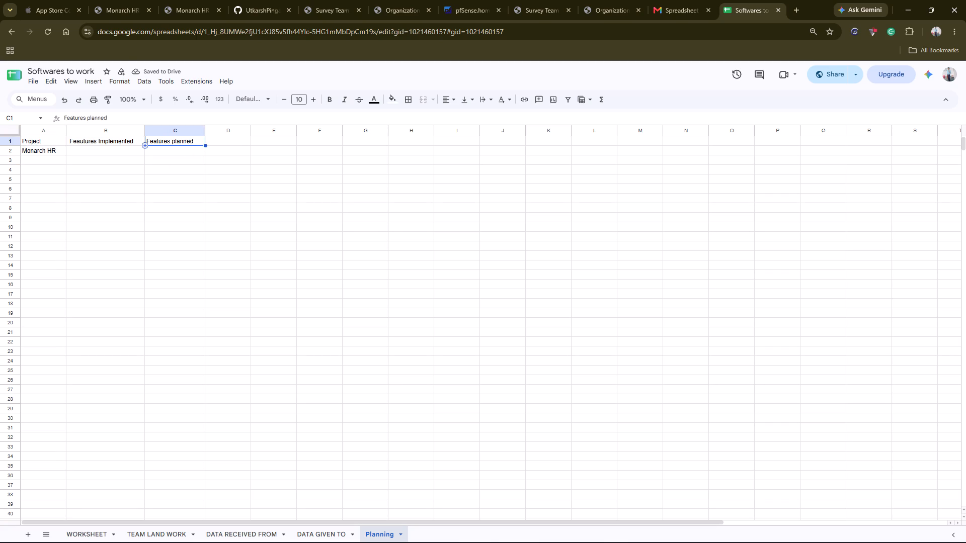
{"action": "left_click", "coordinate": [229, 144]}
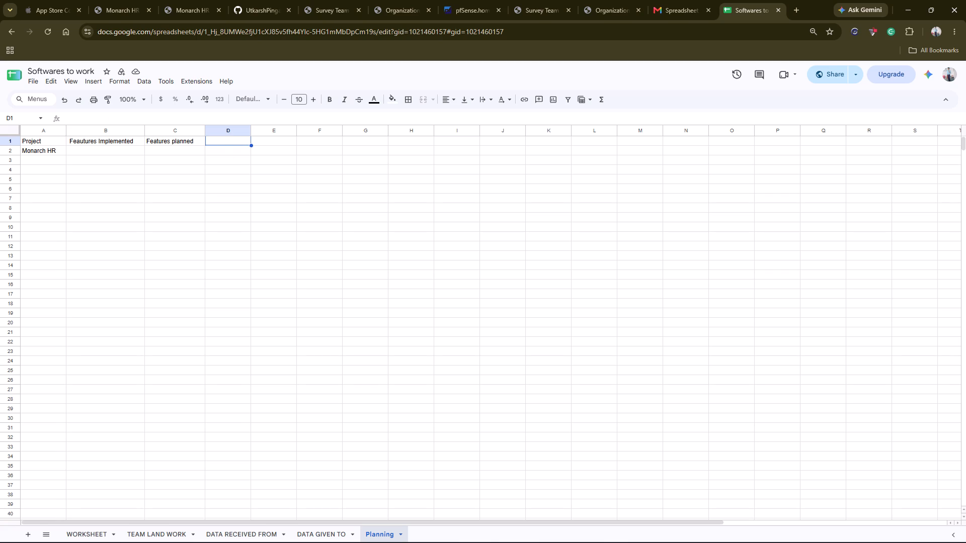
{"action": "left_click", "coordinate": [222, 145]}
{"action": "left_click", "coordinate": [242, 173]}
{"action": "double_click", "coordinate": [232, 141]}
{"action": "key", "text": "BackSpace"}
{"action": "key", "text": "l"}
{"action": "type", "text": "anned date"}
{"action": "left_click_drag", "start_coordinate": [178, 261], "coordinate": [184, 261]}
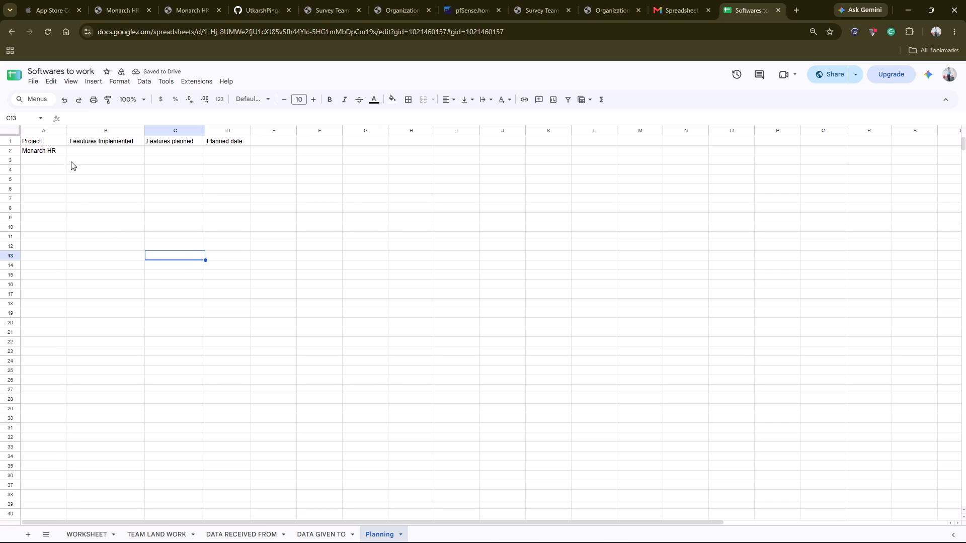
Enter "Attendance" in B2 as the first implemented feature of Monarch HR.
{"action": "left_click", "coordinate": [83, 156]}
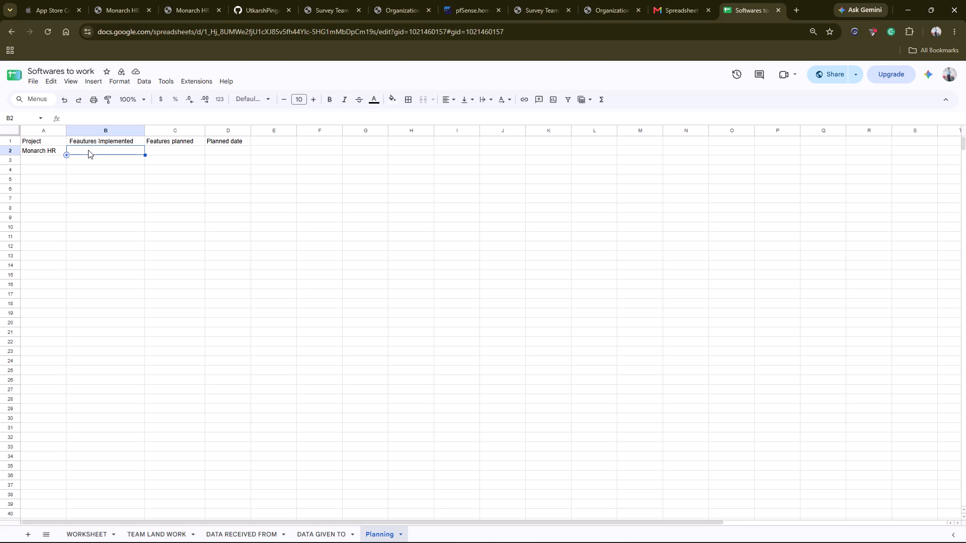
{"action": "type", "text": "ttenda"}
{"action": "type", "text": "nce"}
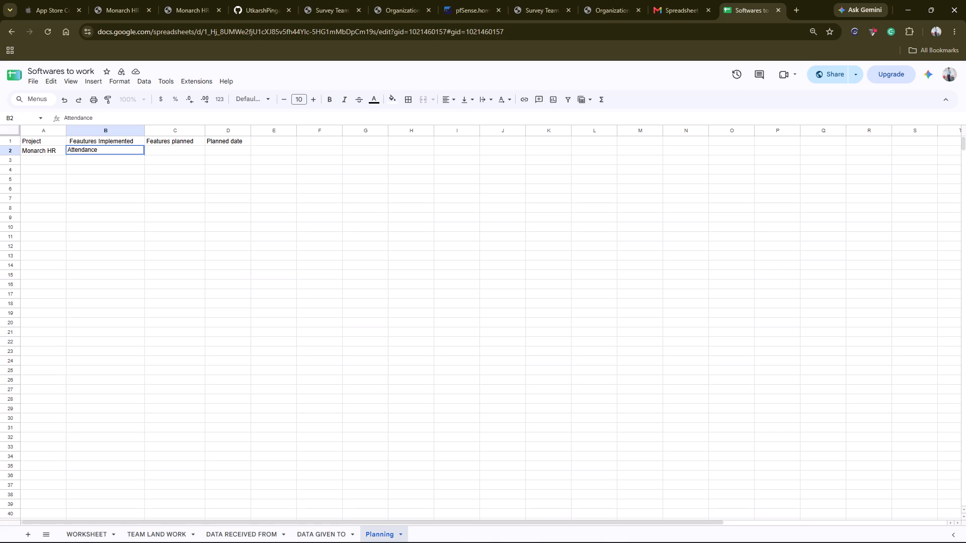
{"action": "key", "text": "Tab"}
{"action": "left_click", "coordinate": [114, 161]}
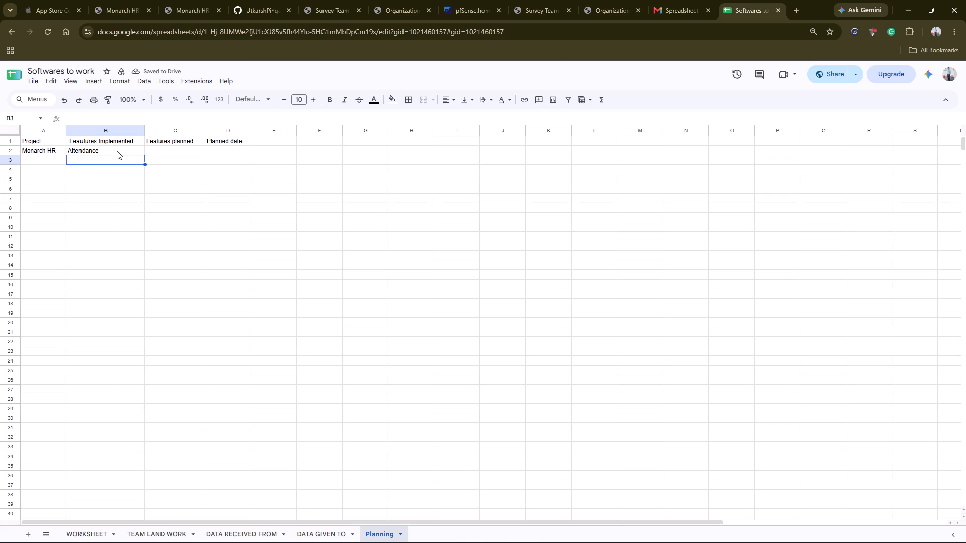
Extend the B2 entry to read "Attendance (Biometric and thorugh app check in/out)".
{"action": "double_click", "coordinate": [116, 150]}
{"action": "key", "text": "space"}
{"action": "type", "text": "()"}
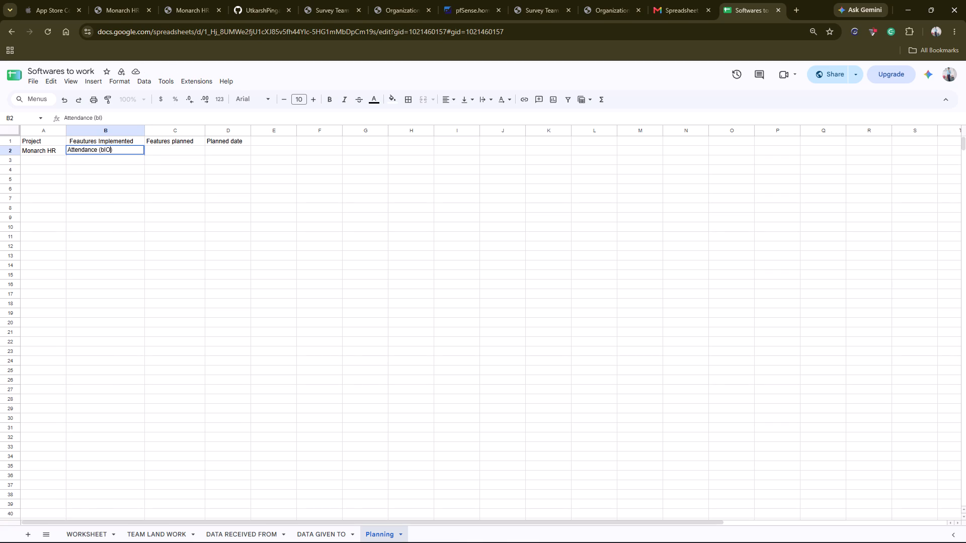
{"action": "key", "text": "BackSpace"}
{"action": "key", "text": "BackSpace"}
{"action": "key", "text": "BackSpace"}
{"action": "key", "text": "BackSpace"}
{"action": "key", "text": "BackSpace"}
{"action": "key", "text": "BackSpace"}
{"action": "key", "text": "BackSpace"}
{"action": "key", "text": "BackSpace"}
{"action": "key", "text": "BackSpace"}
{"action": "key", "text": "space"}
{"action": "type", "text": "thorugh app chc"}
{"action": "key", "text": "BackSpace"}
{"action": "type", "text": "hec"}
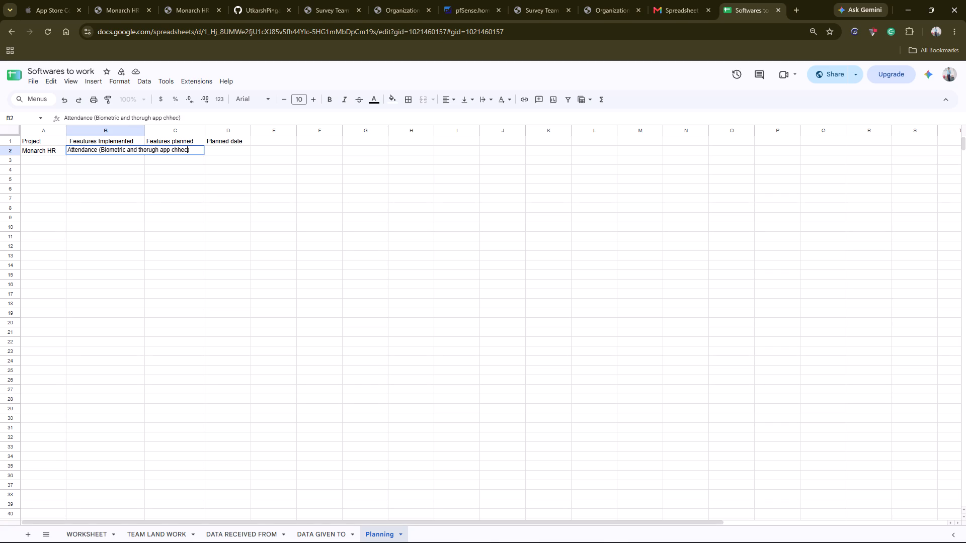
{"action": "key", "text": "BackSpace"}
{"action": "key", "text": "BackSpace"}
{"action": "key", "text": "BackSpace"}
{"action": "type", "text": "ec"}
{"action": "type", "text": "k in"}
{"action": "type", "text": "/out"}
{"action": "left_click", "coordinate": [101, 217]}
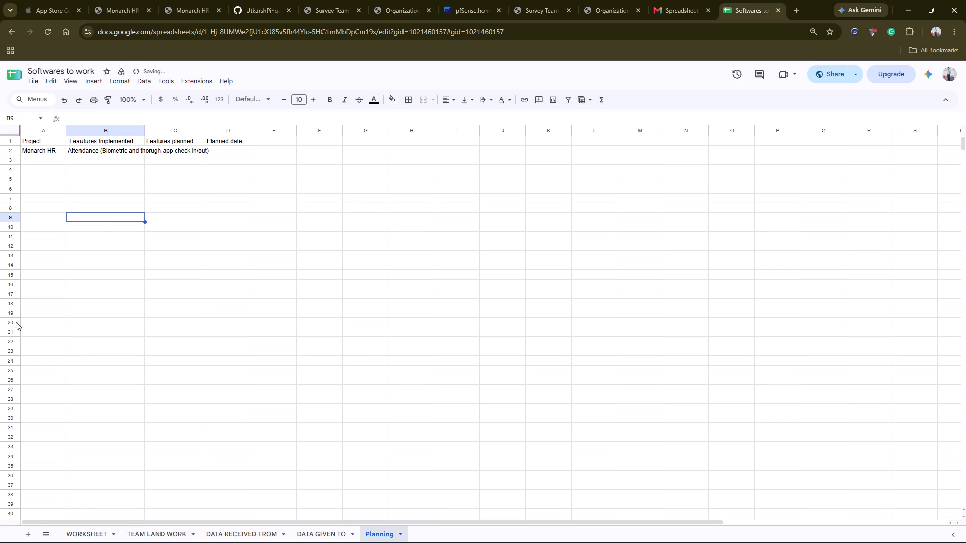
Widen column B so the full attendance entry in B2 fits inside it.
{"action": "left_click_drag", "start_coordinate": [143, 128], "coordinate": [214, 128]}
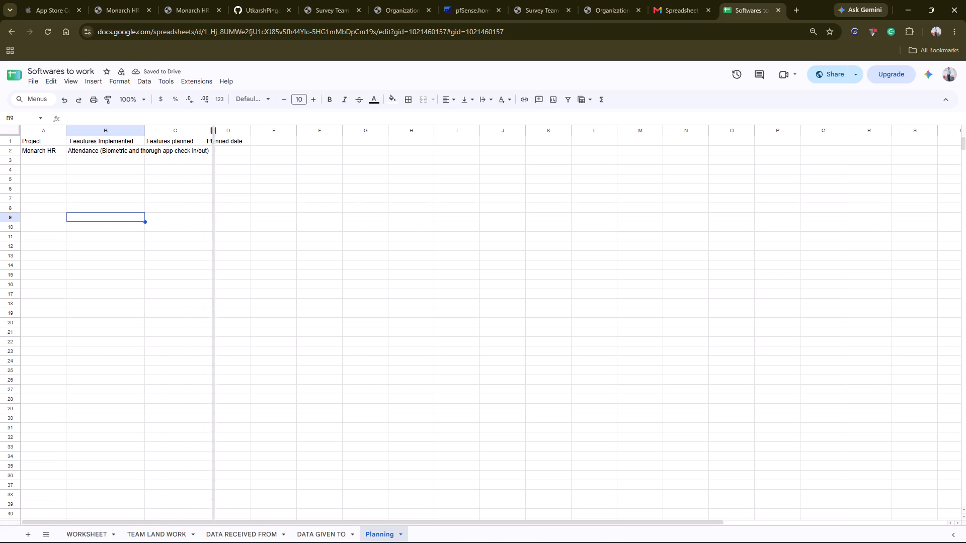
{"action": "left_click_drag", "start_coordinate": [214, 128], "coordinate": [227, 128]}
Enter "Geobound at office locations" in B3 as the second implemented feature.
{"action": "left_click", "coordinate": [29, 160]}
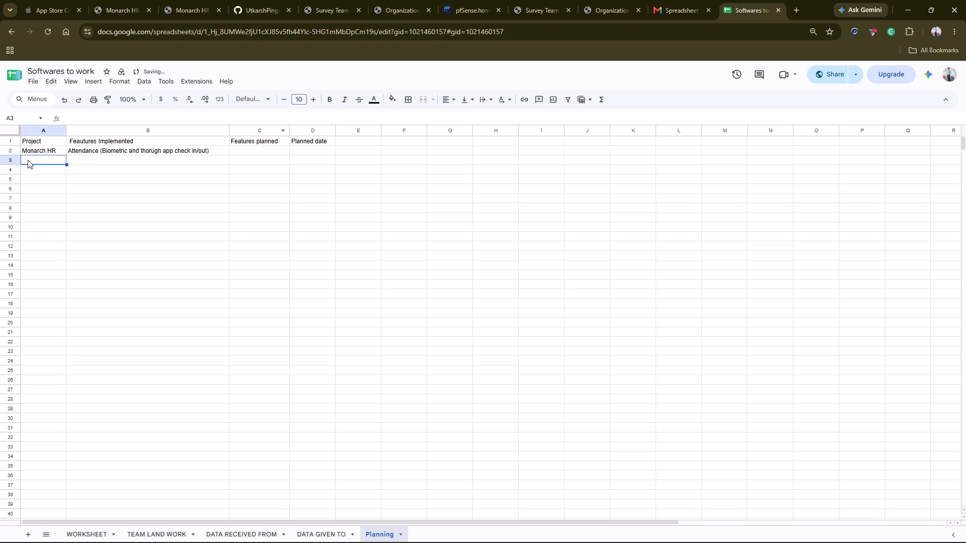
{"action": "left_click", "coordinate": [104, 159]}
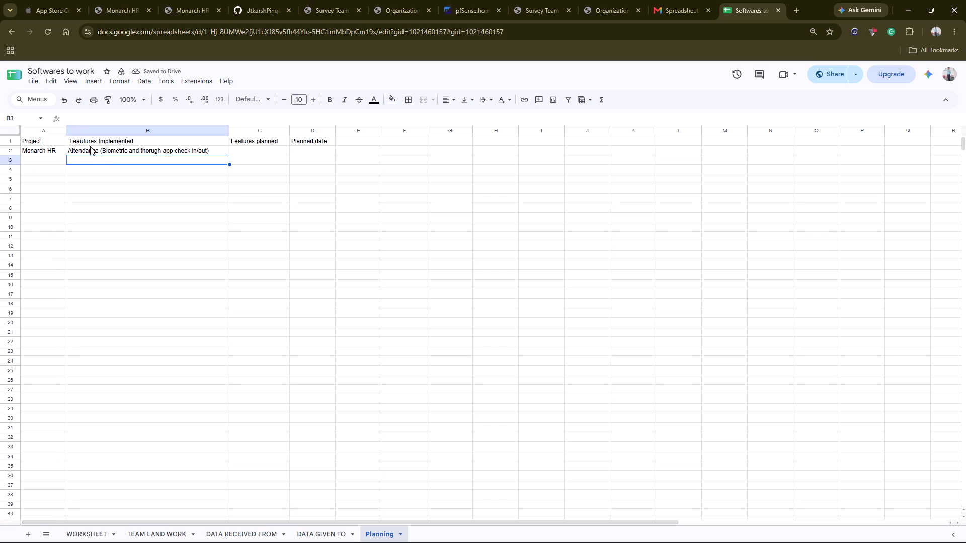
{"action": "left_click", "coordinate": [95, 160]}
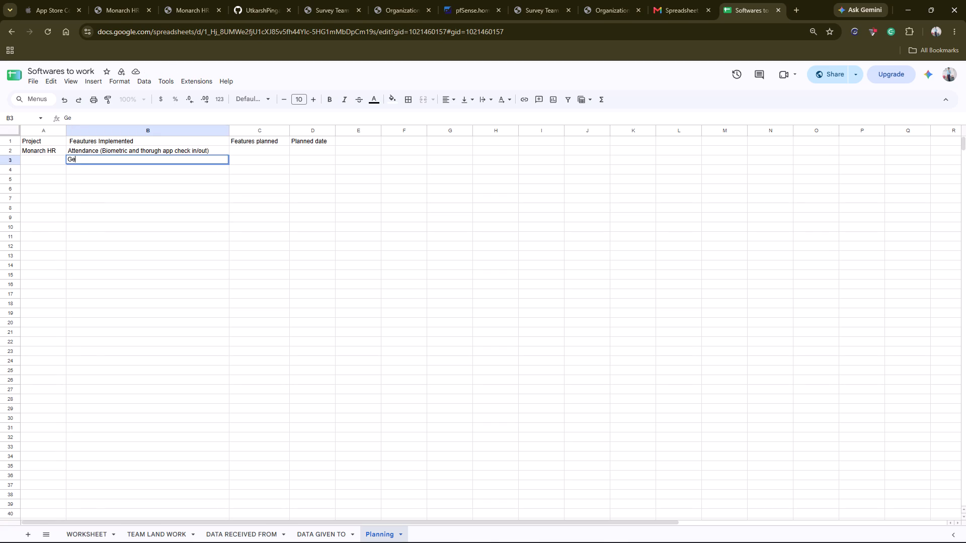
{"action": "type", "text": "bound"}
{"action": "key", "text": "space"}
{"action": "type", "text": "at office locai"}
{"action": "key", "text": "BackSpace"}
{"action": "type", "text": "tions"}
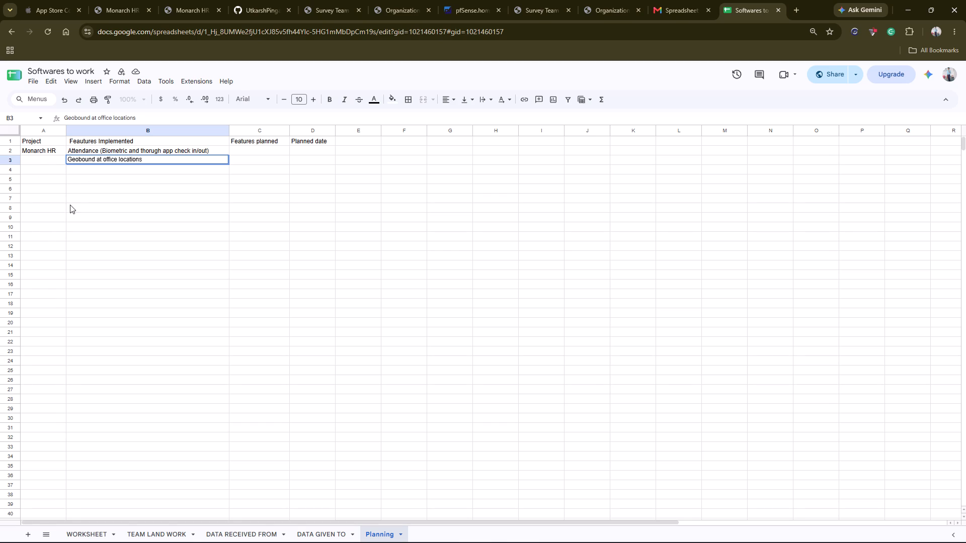
Enter "Leave structure" in B4 as the third implemented feature.
{"action": "left_click", "coordinate": [77, 166]}
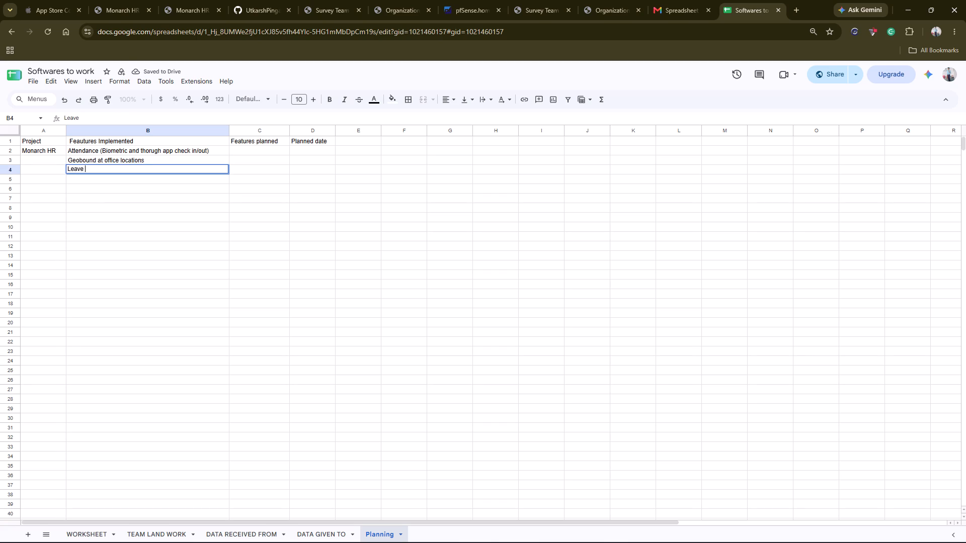
{"action": "type", "text": "structure"}
{"action": "left_click", "coordinate": [104, 197]}
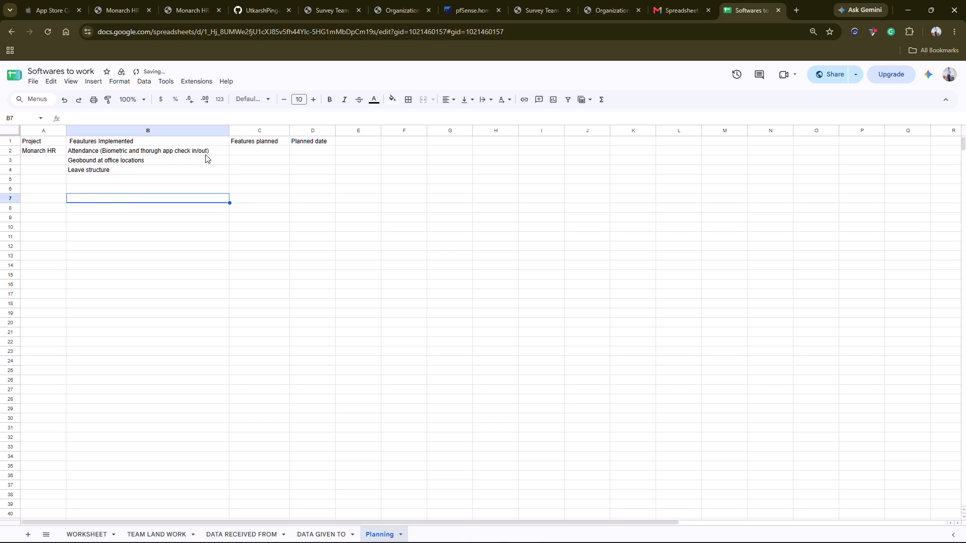
Make the header row cells A1 to D1 bold.
{"action": "left_click", "coordinate": [23, 141]}
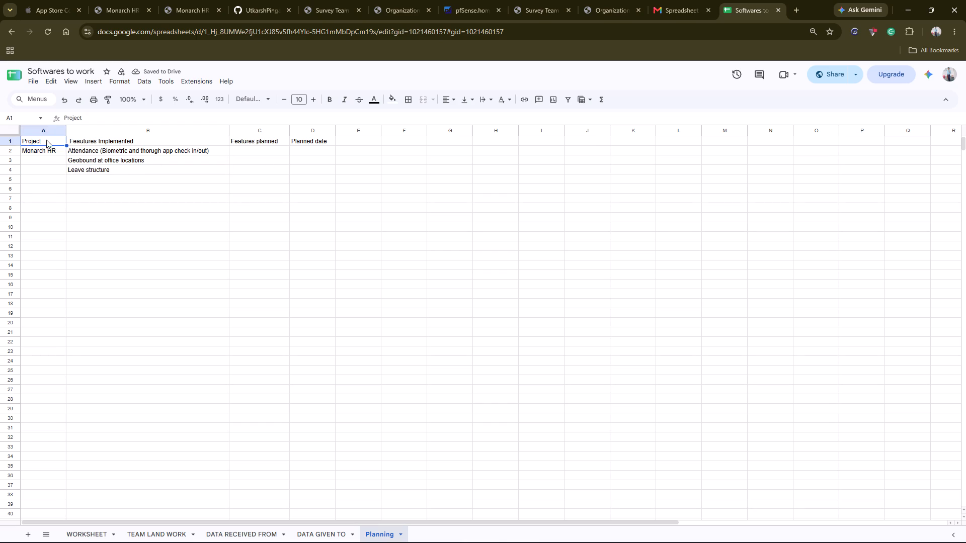
{"action": "left_click_drag", "start_coordinate": [27, 139], "coordinate": [257, 144]}
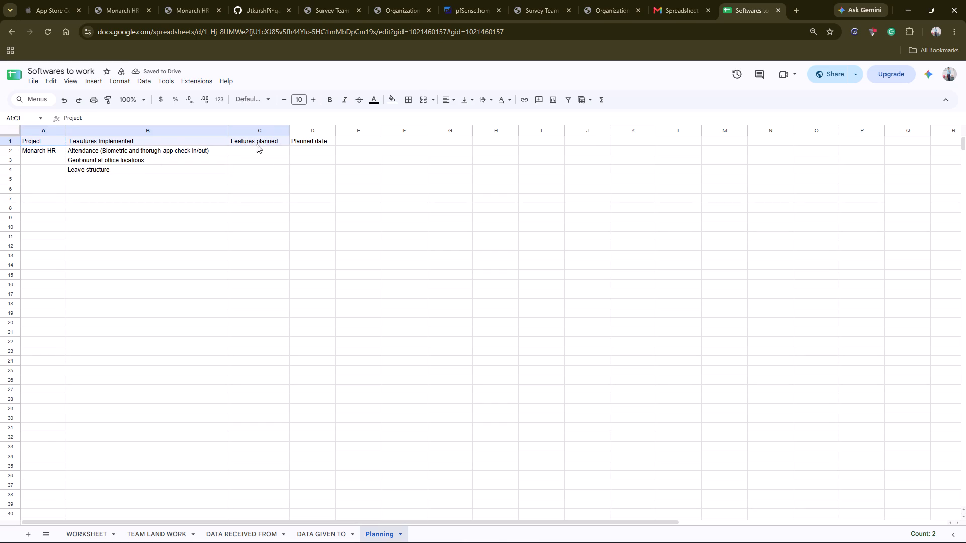
{"action": "left_click_drag", "start_coordinate": [257, 144], "coordinate": [315, 144]}
{"action": "left_click", "coordinate": [328, 100]}
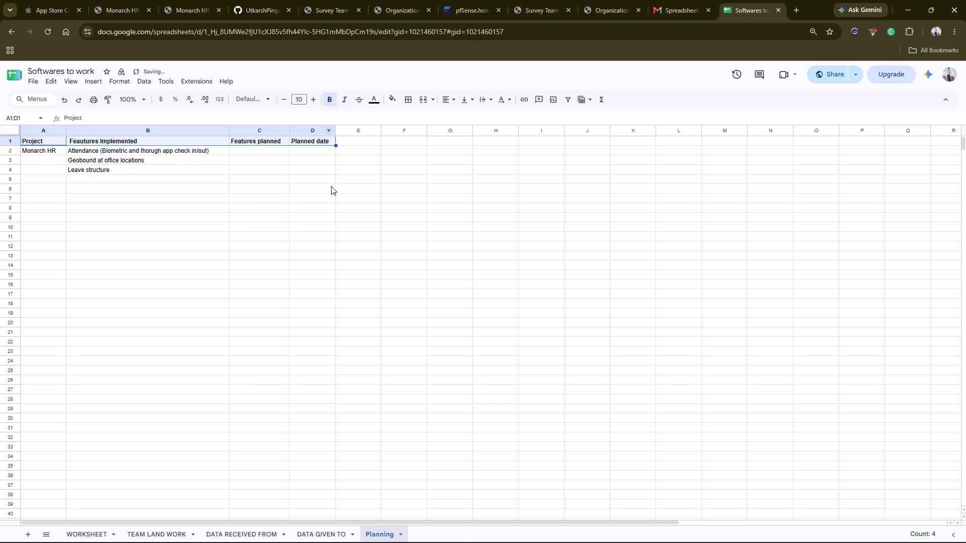
{"action": "left_click", "coordinate": [332, 209]}
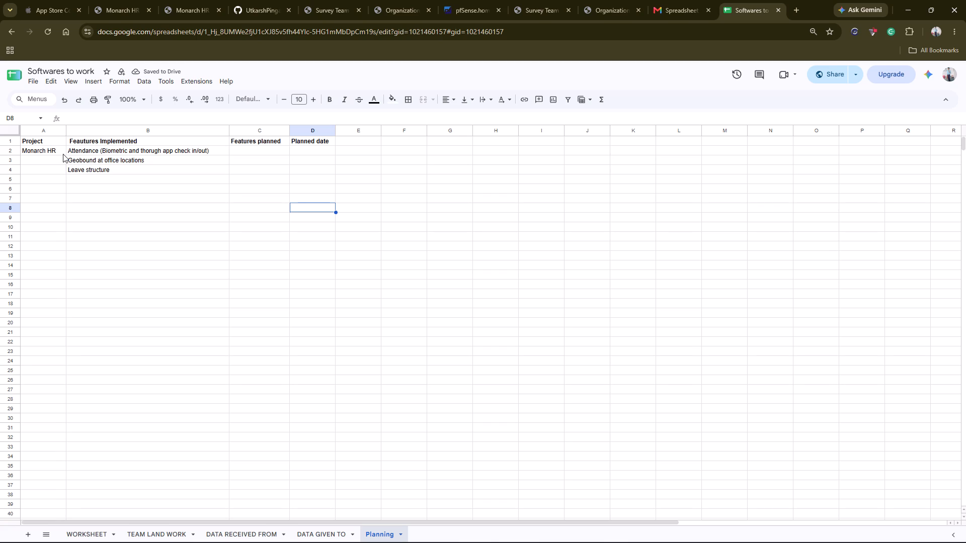
Merge cells A2 to A4 so Monarch HR spans its three feature rows.
{"action": "left_click_drag", "start_coordinate": [53, 150], "coordinate": [41, 167]}
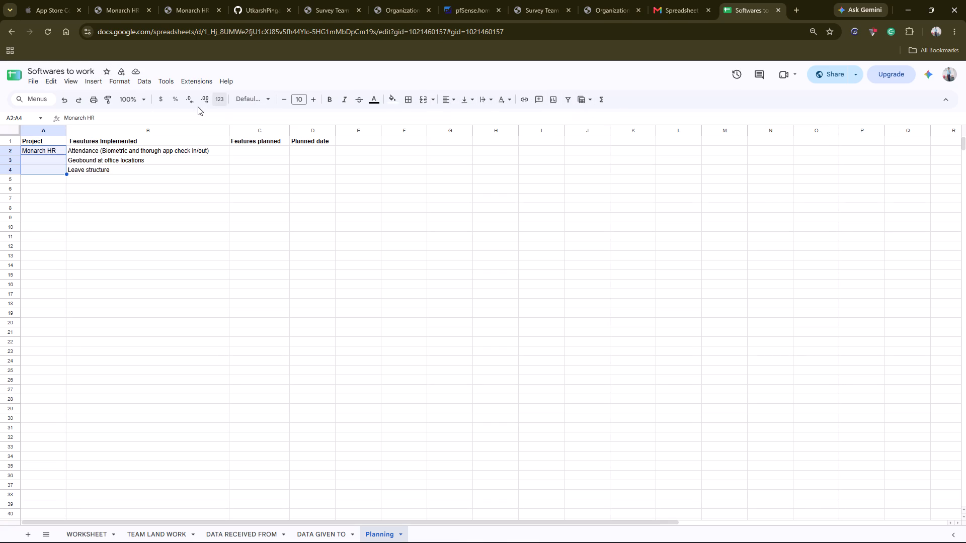
{"action": "left_click", "coordinate": [272, 101]}
{"action": "left_click", "coordinate": [269, 101]}
{"action": "left_click", "coordinate": [426, 100]}
{"action": "left_click", "coordinate": [232, 196]}
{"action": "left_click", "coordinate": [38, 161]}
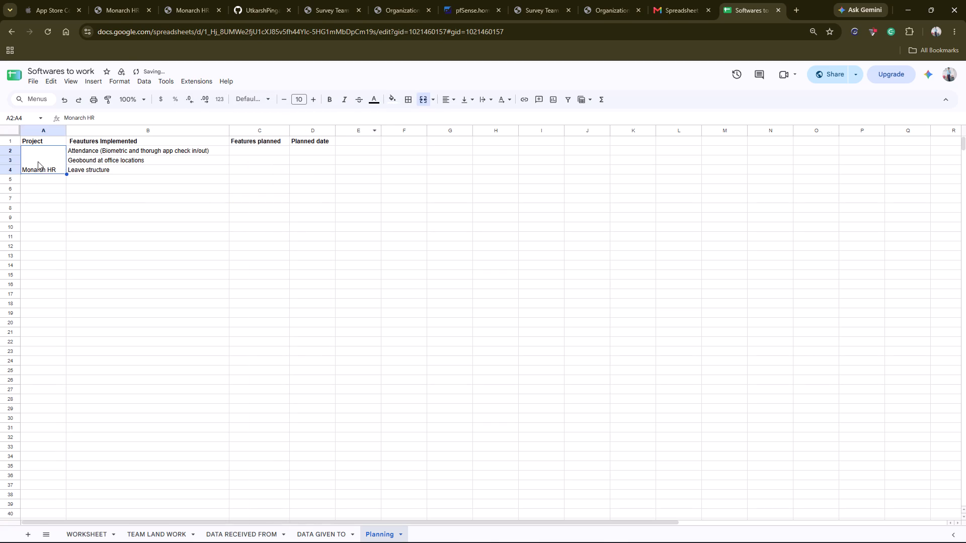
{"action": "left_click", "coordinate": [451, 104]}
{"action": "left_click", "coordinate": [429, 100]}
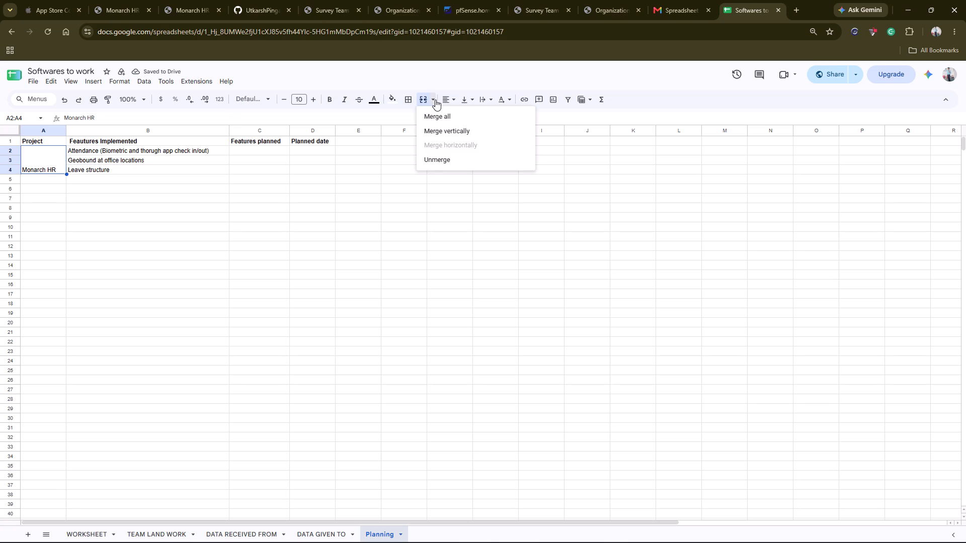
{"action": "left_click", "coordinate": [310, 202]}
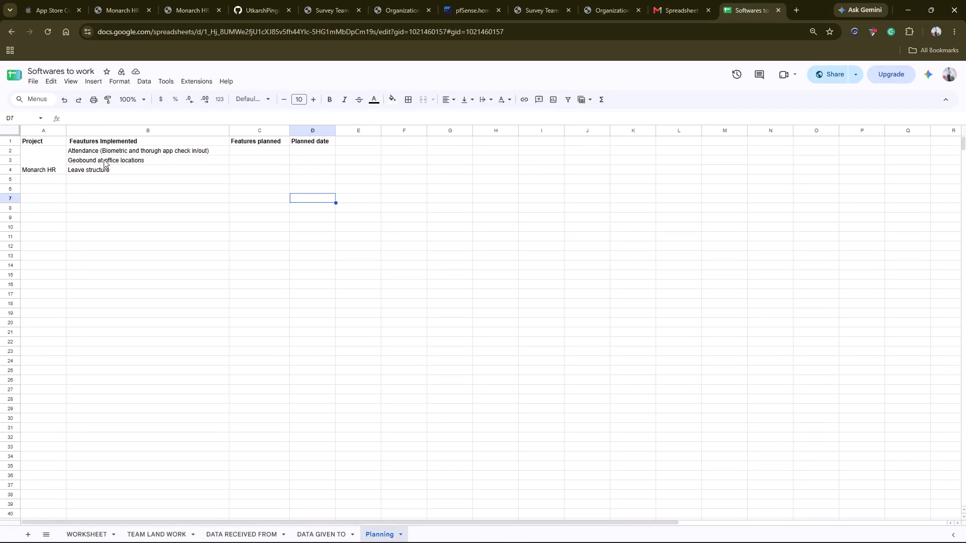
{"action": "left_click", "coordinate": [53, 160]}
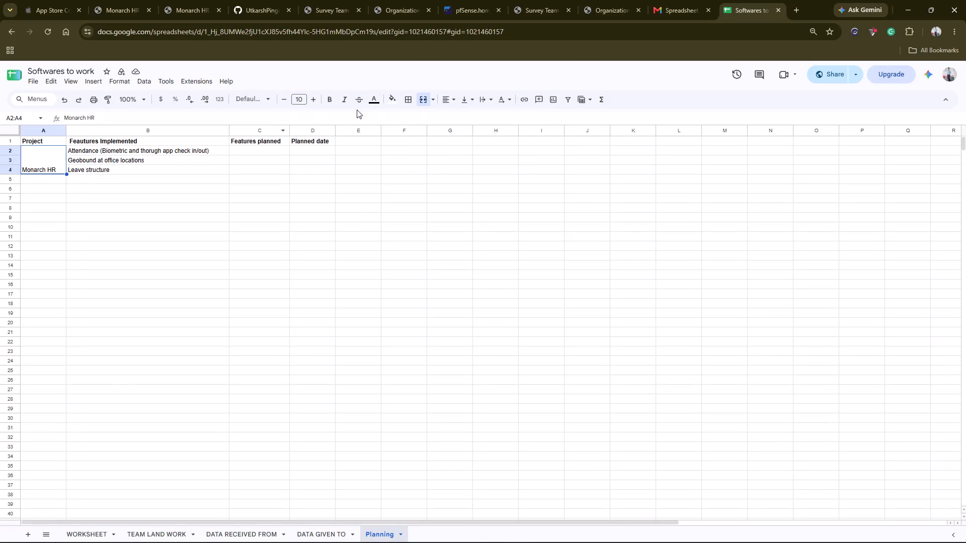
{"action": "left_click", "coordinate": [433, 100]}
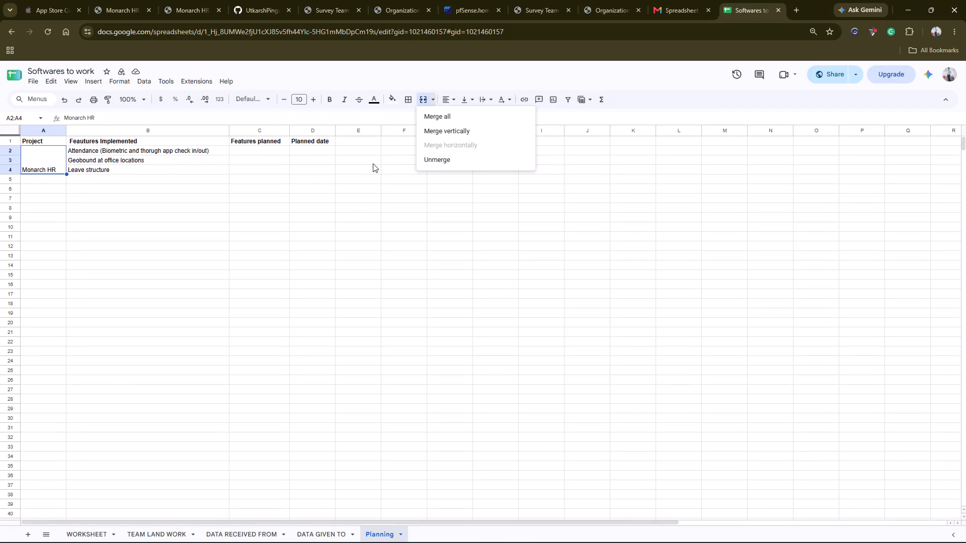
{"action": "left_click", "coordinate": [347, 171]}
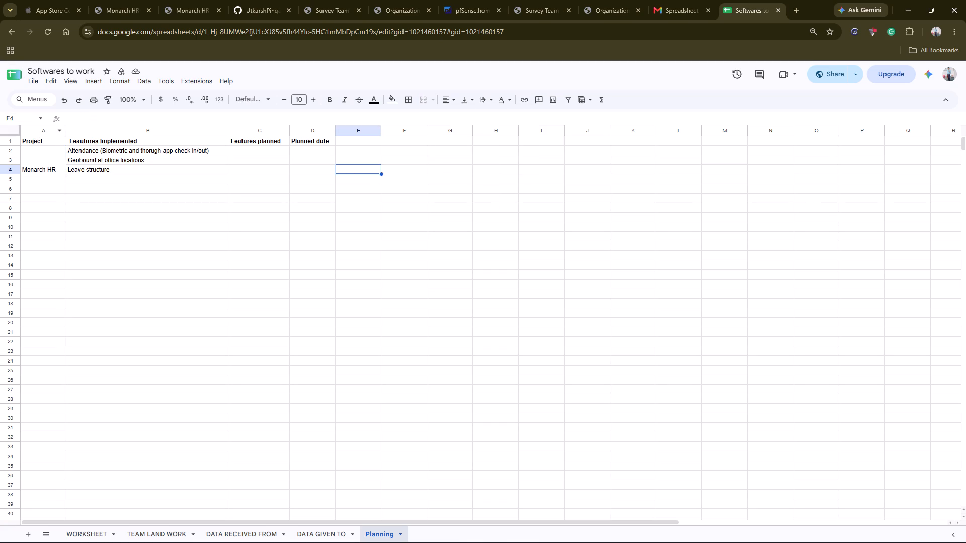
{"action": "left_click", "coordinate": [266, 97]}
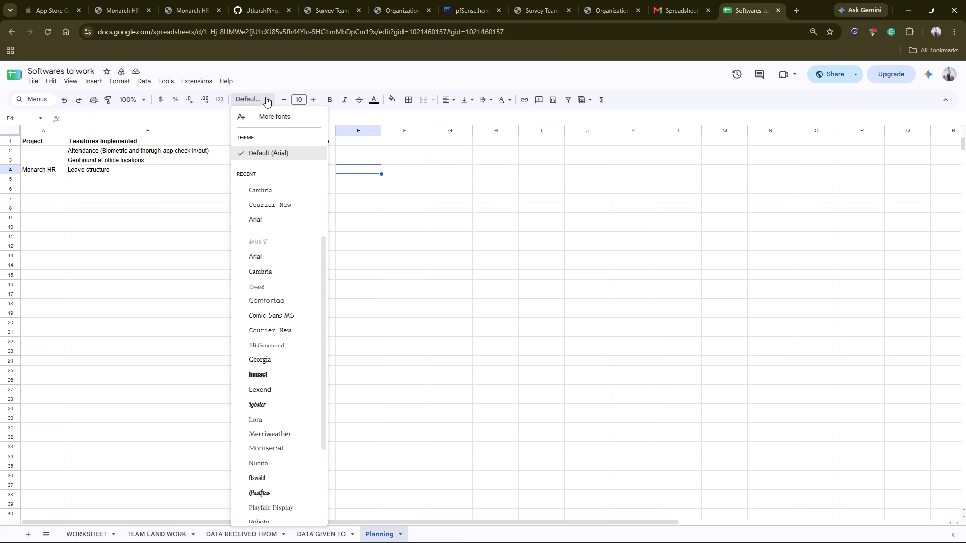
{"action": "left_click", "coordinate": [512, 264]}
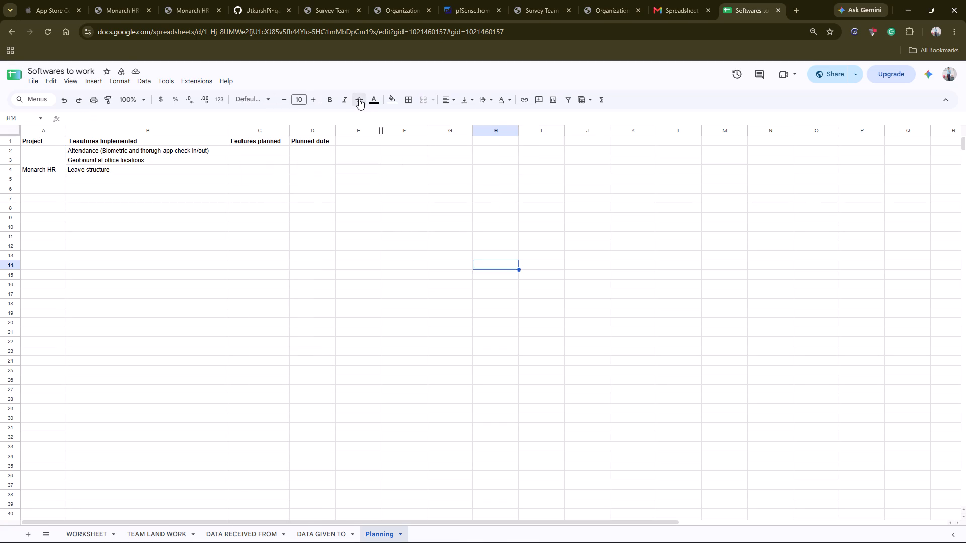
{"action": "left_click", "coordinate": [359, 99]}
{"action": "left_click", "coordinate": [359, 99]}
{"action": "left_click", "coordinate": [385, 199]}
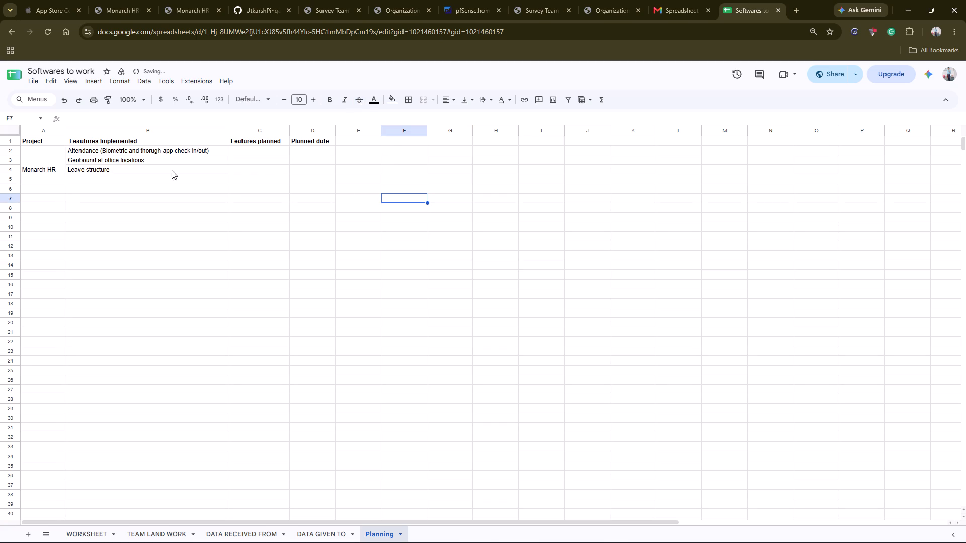
Enter "Salary Structure" in C2 and "Working hours calculations" in C3 as the first two planned features.
{"action": "left_click", "coordinate": [255, 147]}
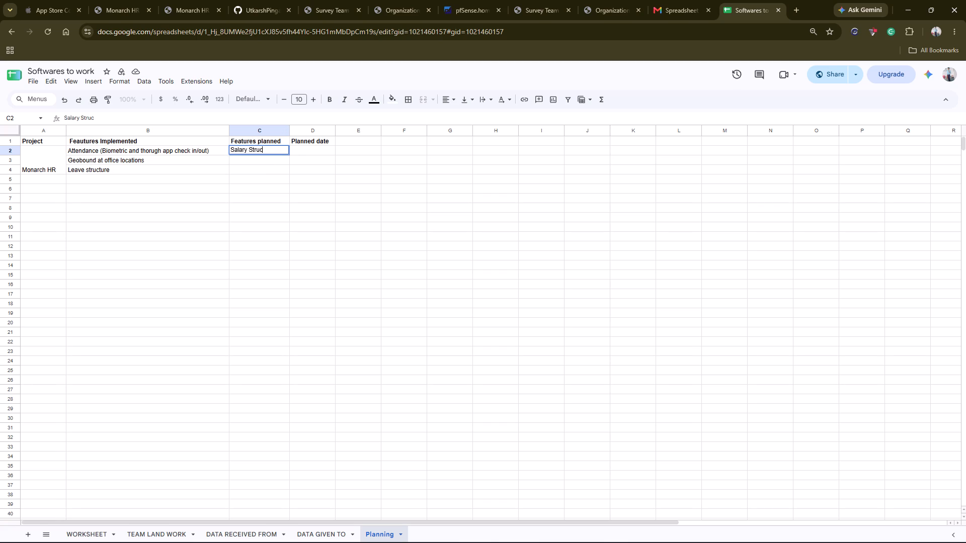
{"action": "left_click", "coordinate": [278, 163]}
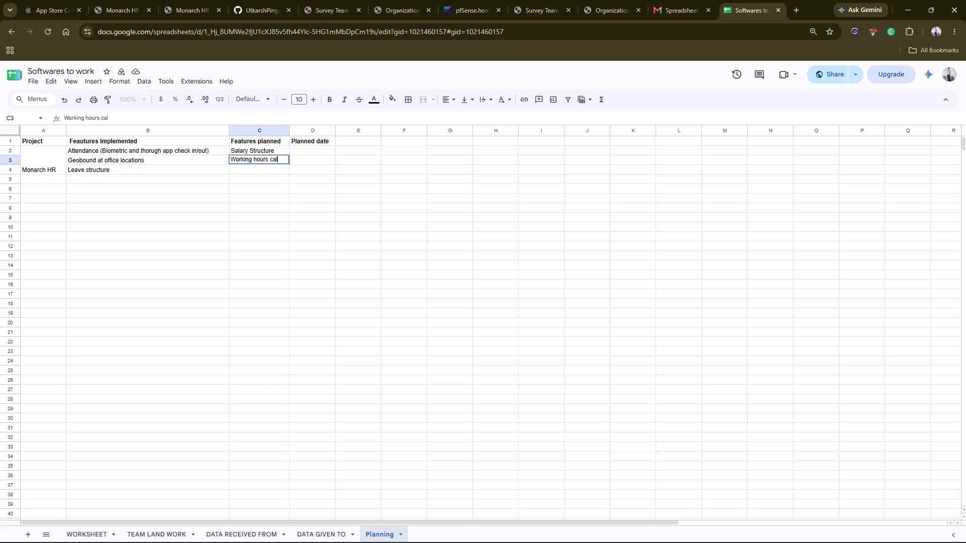
{"action": "type", "text": "culations"}
{"action": "left_click", "coordinate": [311, 217]}
Widen column C so the "Working hours calculations" text fits inside it.
{"action": "left_click_drag", "start_coordinate": [289, 129], "coordinate": [292, 130]}
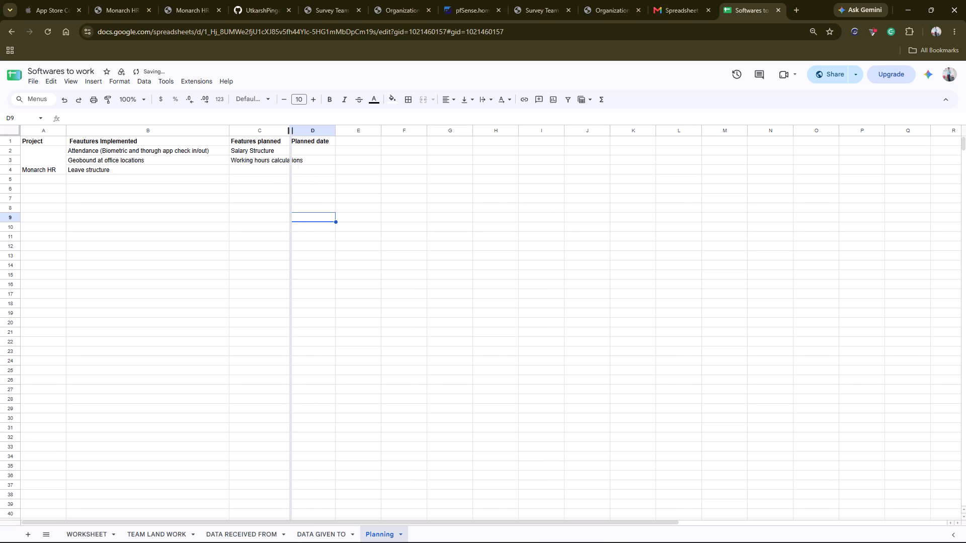
{"action": "left_click_drag", "start_coordinate": [292, 130], "coordinate": [317, 135]}
Enter "Role code implementation" in C4 as the third planned feature.
{"action": "left_click", "coordinate": [244, 173]}
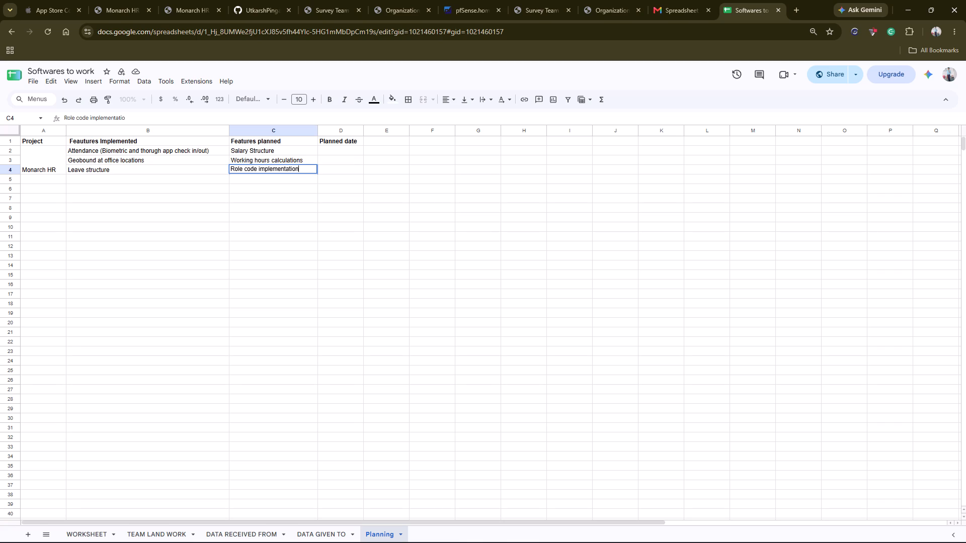
{"action": "left_click", "coordinate": [275, 184]}
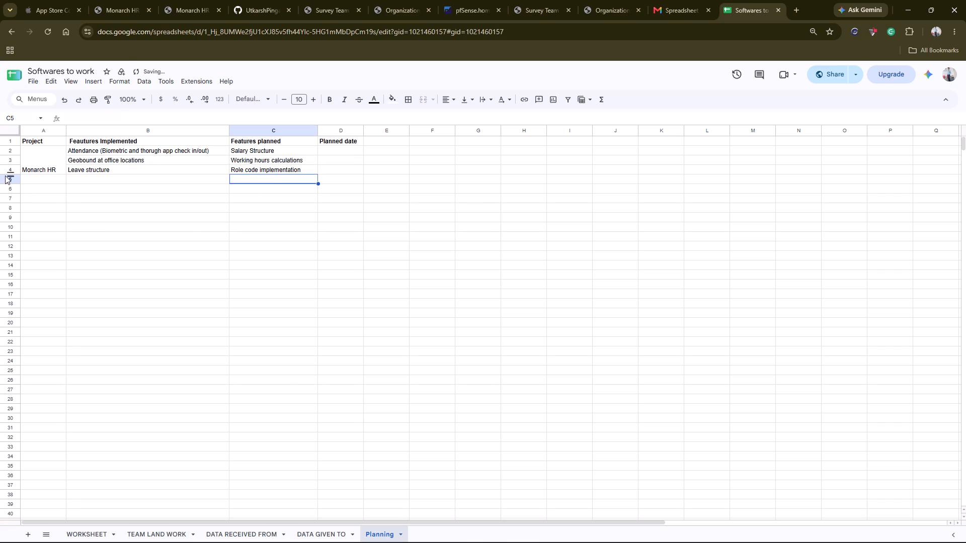
Align the Monarch HR text vertically to the middle of its merged cell A2:A4.
{"action": "left_click", "coordinate": [47, 164]}
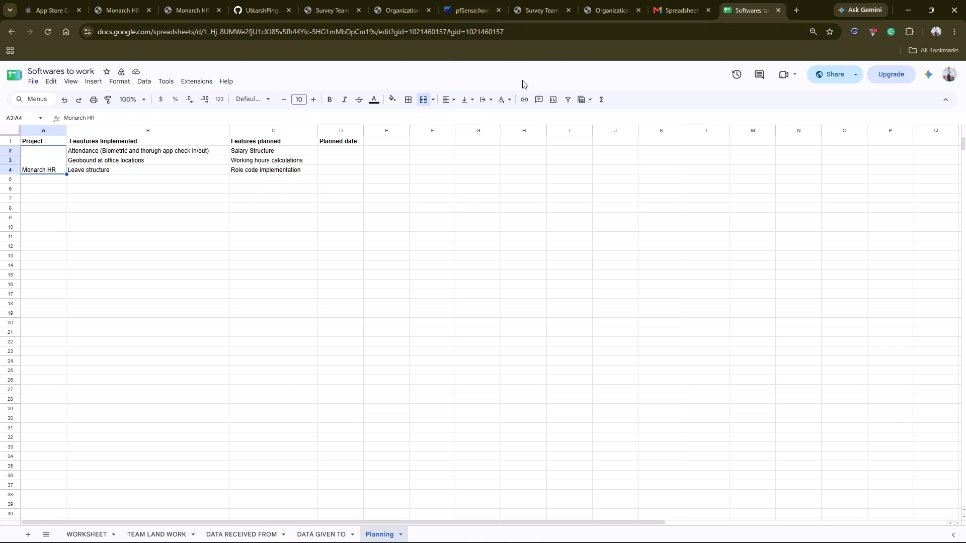
{"action": "left_click", "coordinate": [486, 96]}
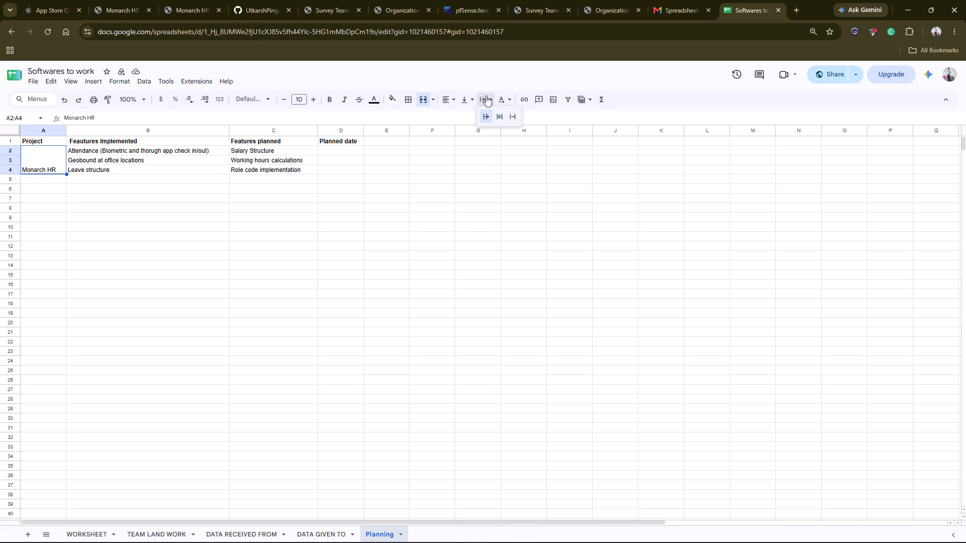
{"action": "left_click", "coordinate": [486, 96]}
{"action": "left_click", "coordinate": [472, 97]}
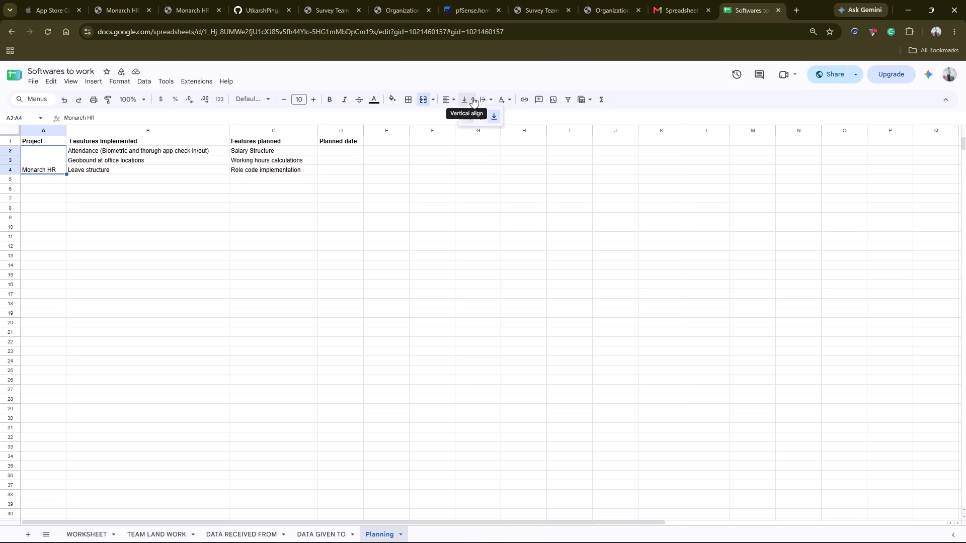
{"action": "left_click", "coordinate": [480, 117]}
{"action": "left_click", "coordinate": [346, 207]}
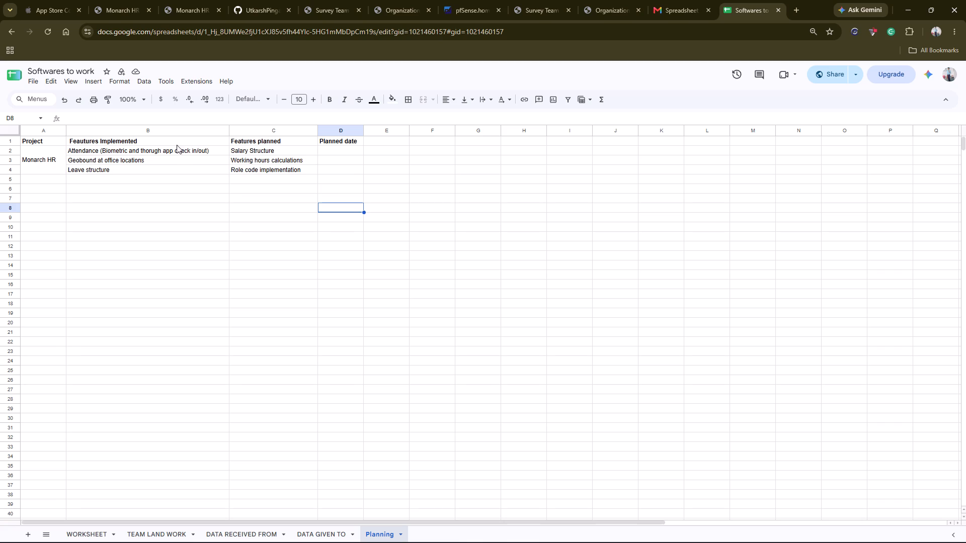
Append "(Phase 1)" to the implemented-features header in B1.
{"action": "double_click", "coordinate": [162, 138]}
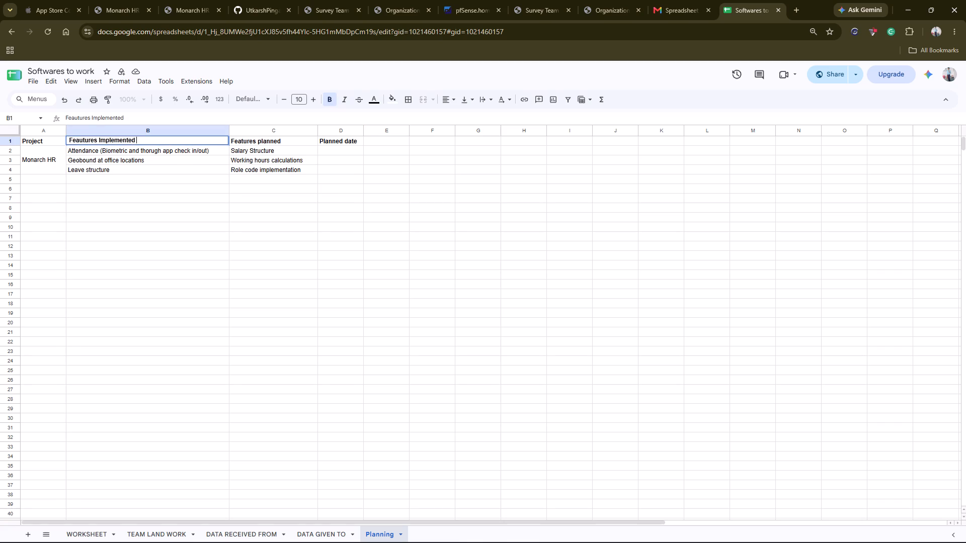
{"action": "type", "text": "()"}
{"action": "type", "text": "hase 1"}
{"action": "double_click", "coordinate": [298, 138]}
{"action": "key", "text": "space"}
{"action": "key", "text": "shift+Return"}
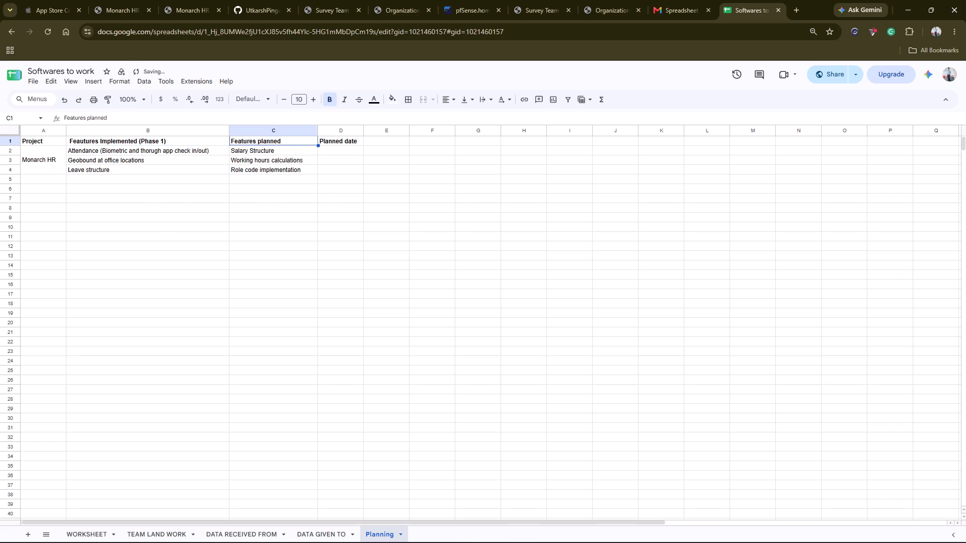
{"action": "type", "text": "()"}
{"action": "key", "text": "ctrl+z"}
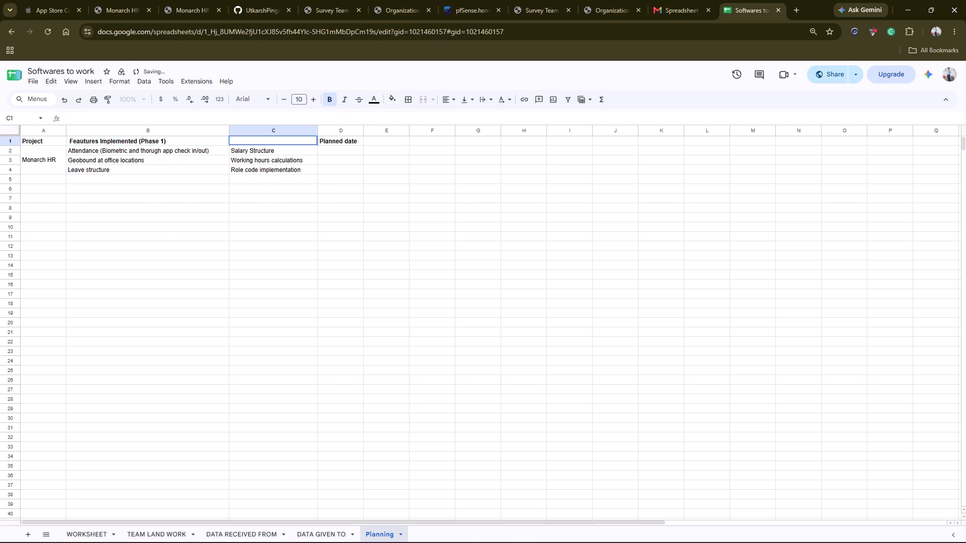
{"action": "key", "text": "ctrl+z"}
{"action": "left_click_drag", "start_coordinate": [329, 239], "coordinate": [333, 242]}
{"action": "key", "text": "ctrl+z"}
Append "(Phase 2)" to the "Features planned" header in C1.
{"action": "double_click", "coordinate": [295, 139]}
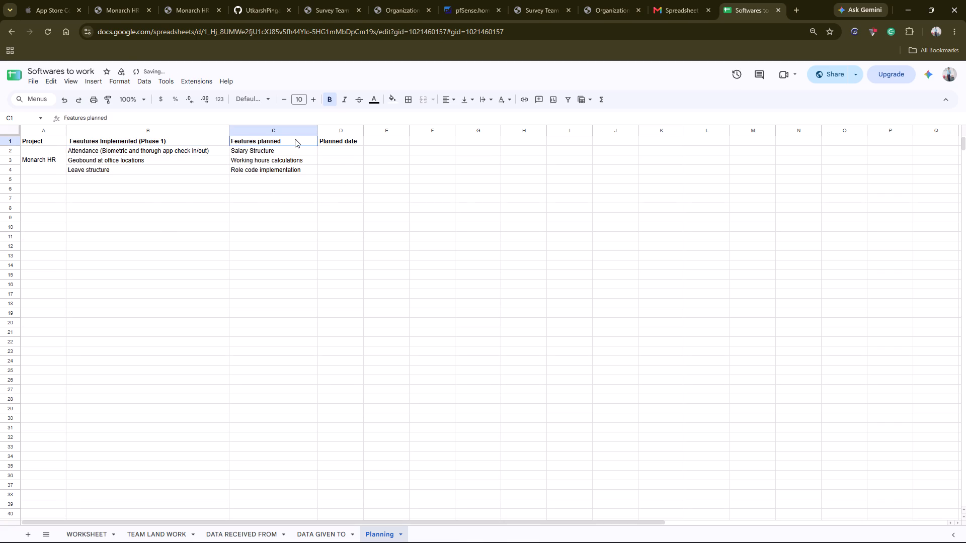
{"action": "type", "text": "pha"}
{"action": "key", "text": "BackSpace"}
{"action": "key", "text": "BackSpace"}
{"action": "key", "text": "BackSpace"}
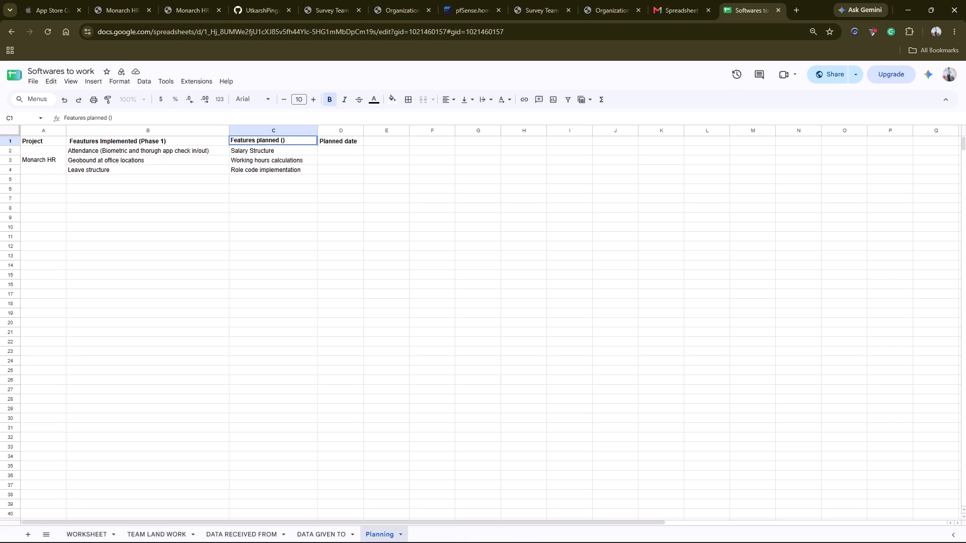
{"action": "type", "text": "hase 2"}
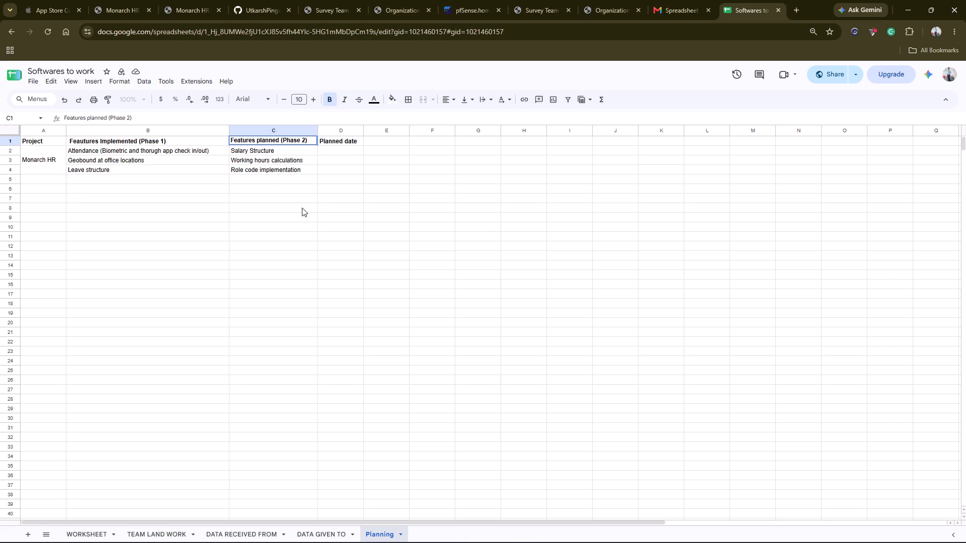
{"action": "left_click", "coordinate": [302, 208]}
Apply all borders to the table range A1:D17.
{"action": "left_click", "coordinate": [338, 152]}
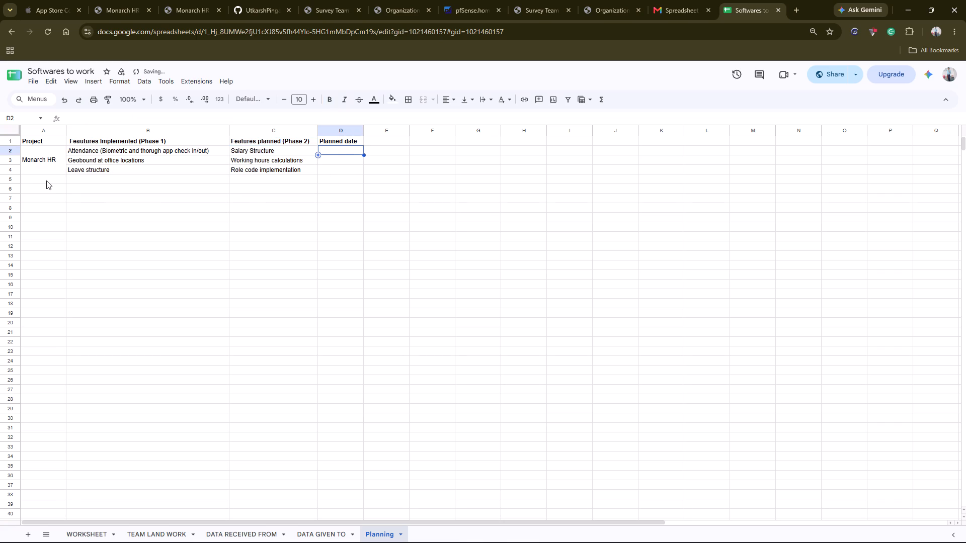
{"action": "left_click_drag", "start_coordinate": [35, 140], "coordinate": [368, 267]}
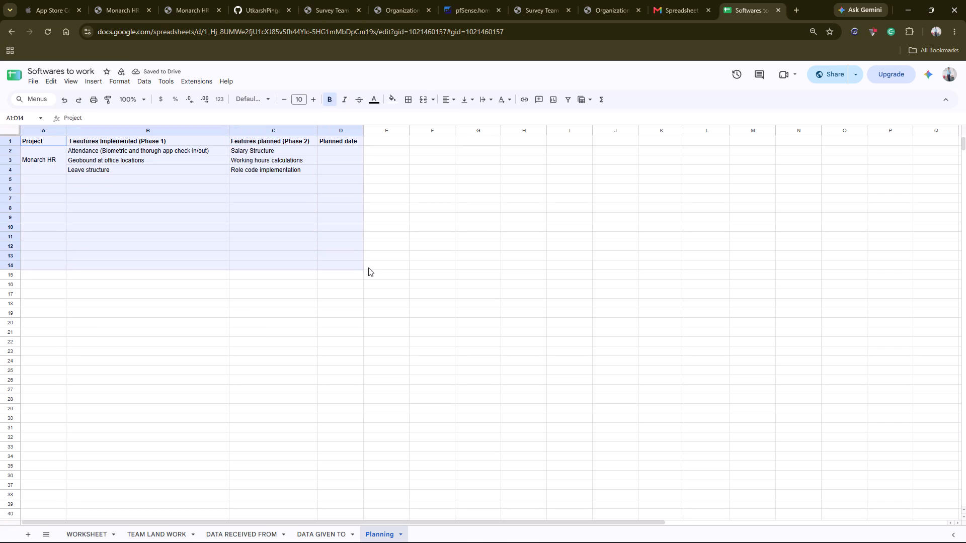
{"action": "left_click_drag", "start_coordinate": [368, 267], "coordinate": [341, 177]}
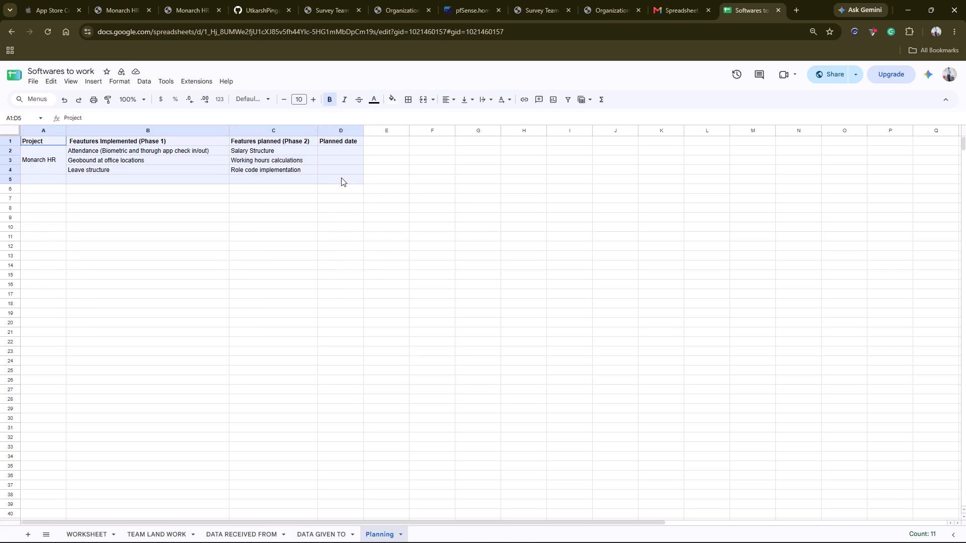
{"action": "left_click_drag", "start_coordinate": [341, 177], "coordinate": [351, 297]}
{"action": "left_click", "coordinate": [408, 97]}
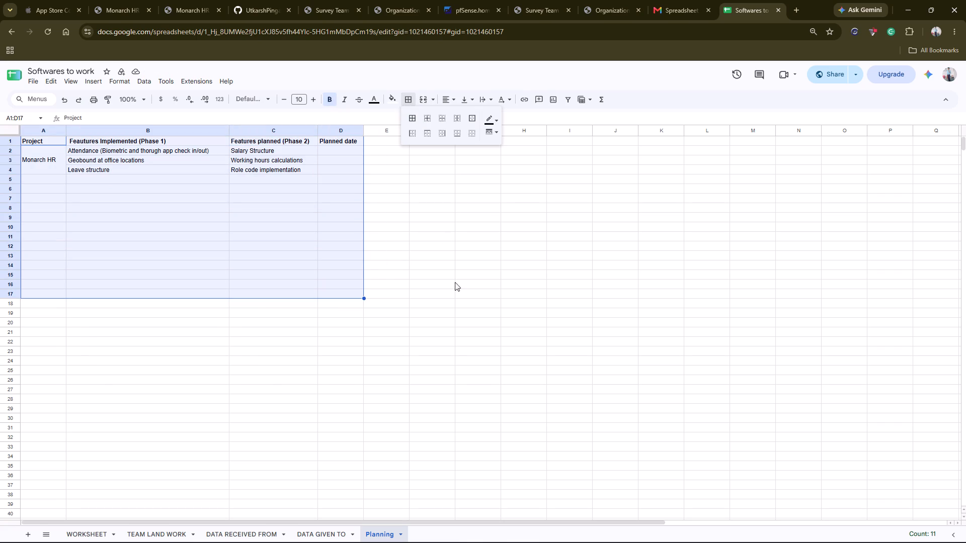
{"action": "left_click", "coordinate": [410, 117]}
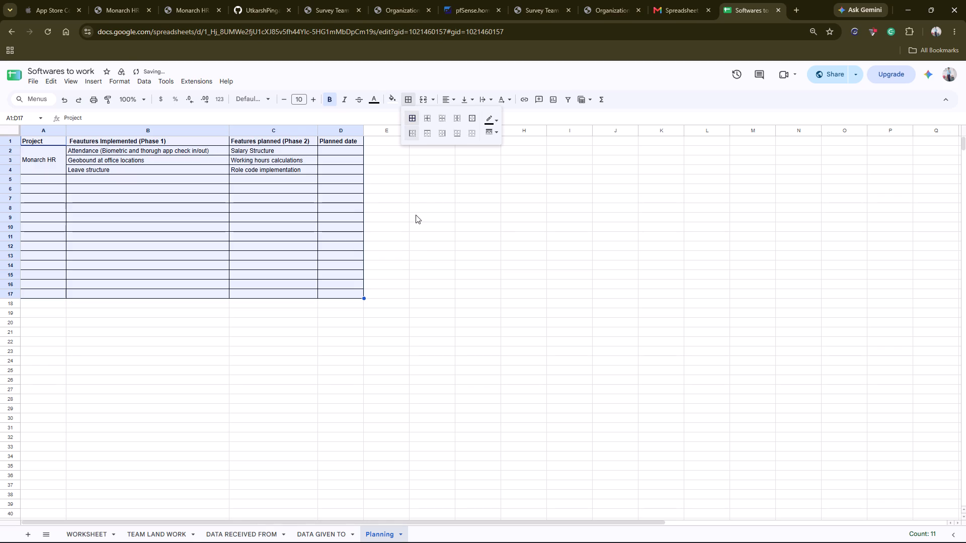
{"action": "left_click", "coordinate": [416, 215]}
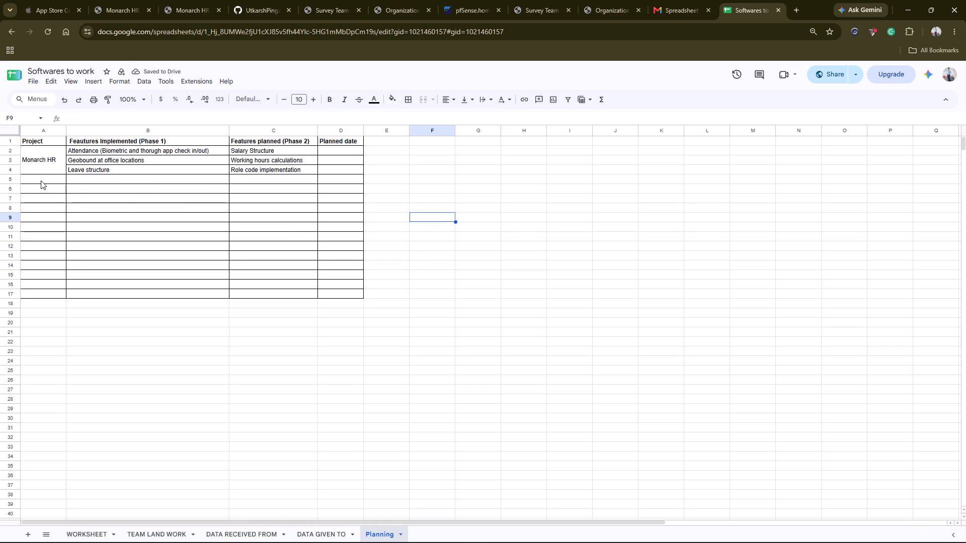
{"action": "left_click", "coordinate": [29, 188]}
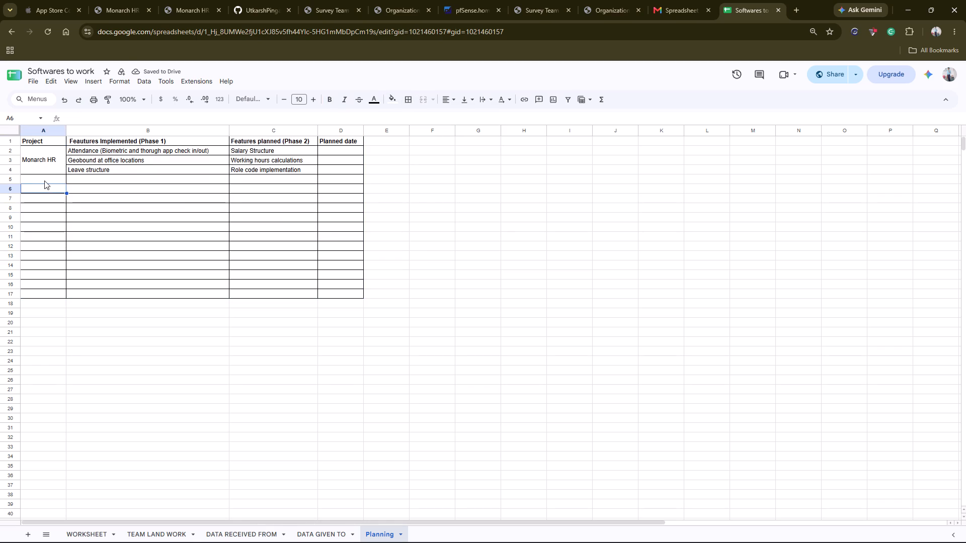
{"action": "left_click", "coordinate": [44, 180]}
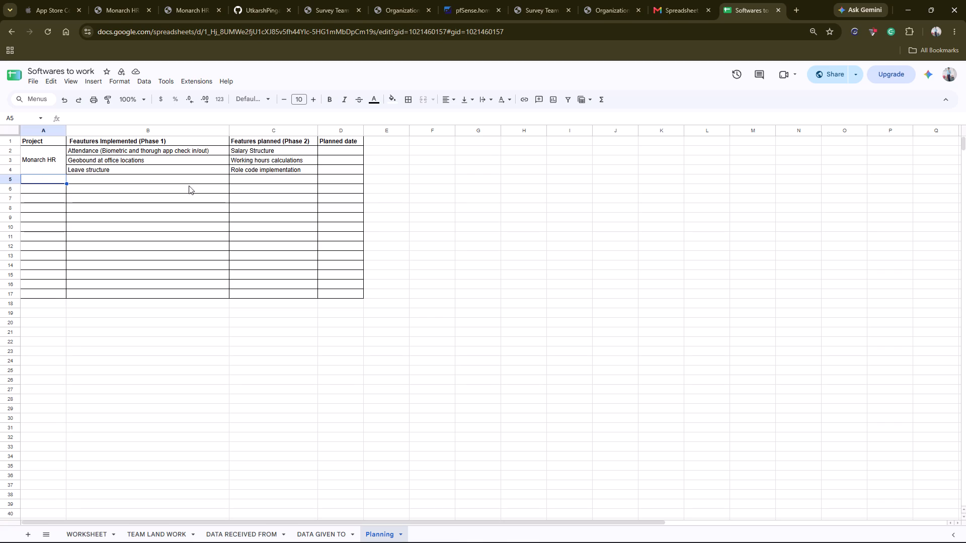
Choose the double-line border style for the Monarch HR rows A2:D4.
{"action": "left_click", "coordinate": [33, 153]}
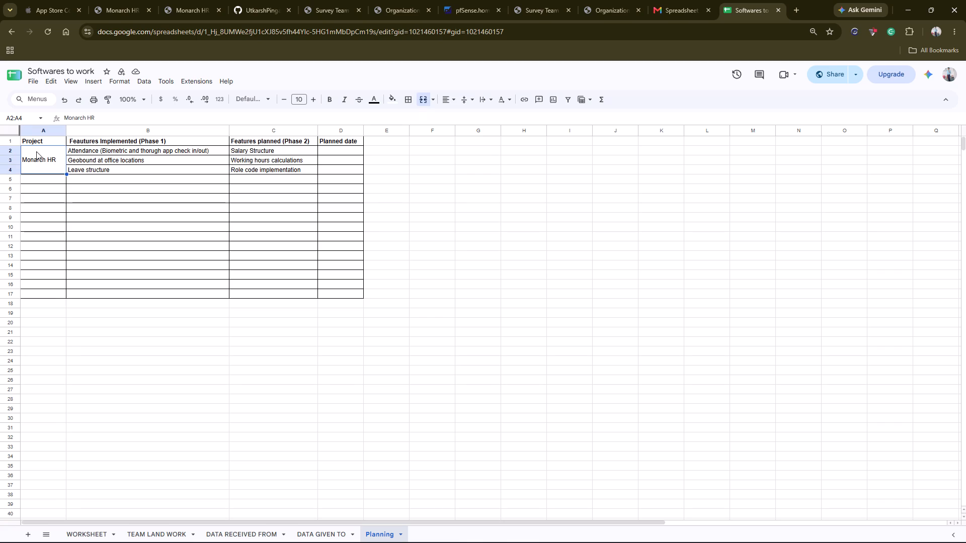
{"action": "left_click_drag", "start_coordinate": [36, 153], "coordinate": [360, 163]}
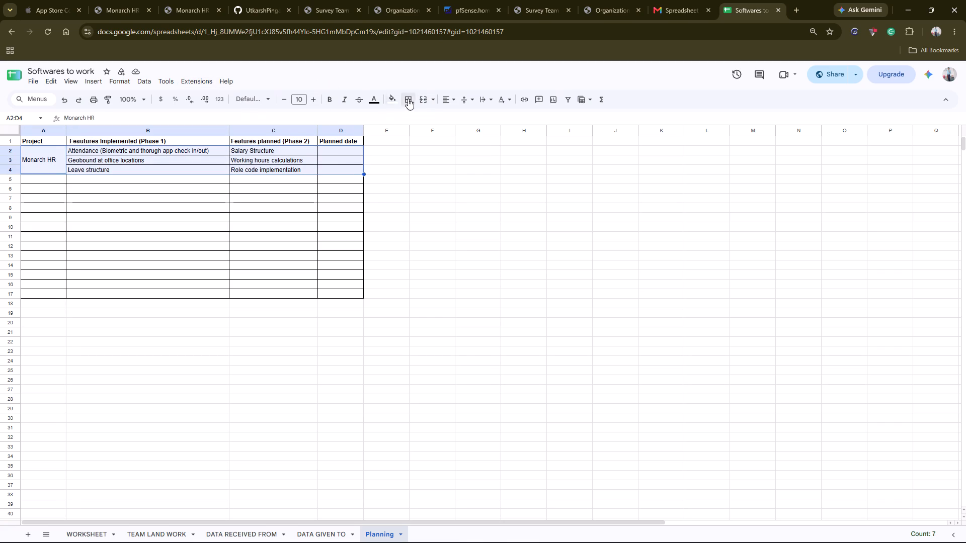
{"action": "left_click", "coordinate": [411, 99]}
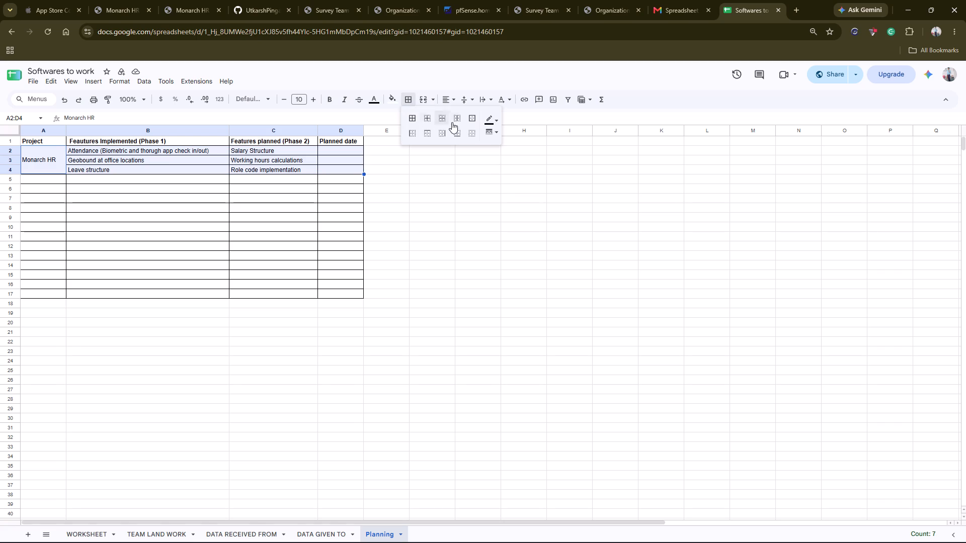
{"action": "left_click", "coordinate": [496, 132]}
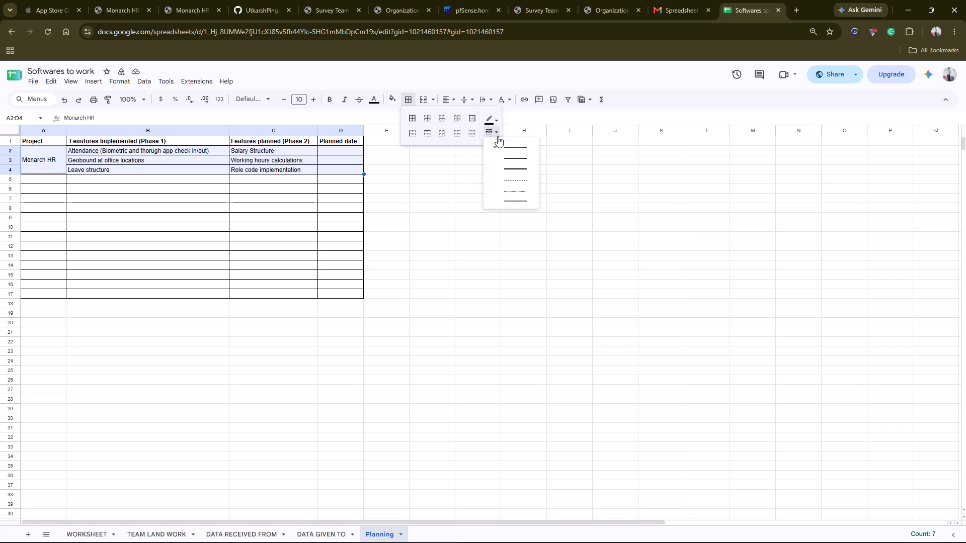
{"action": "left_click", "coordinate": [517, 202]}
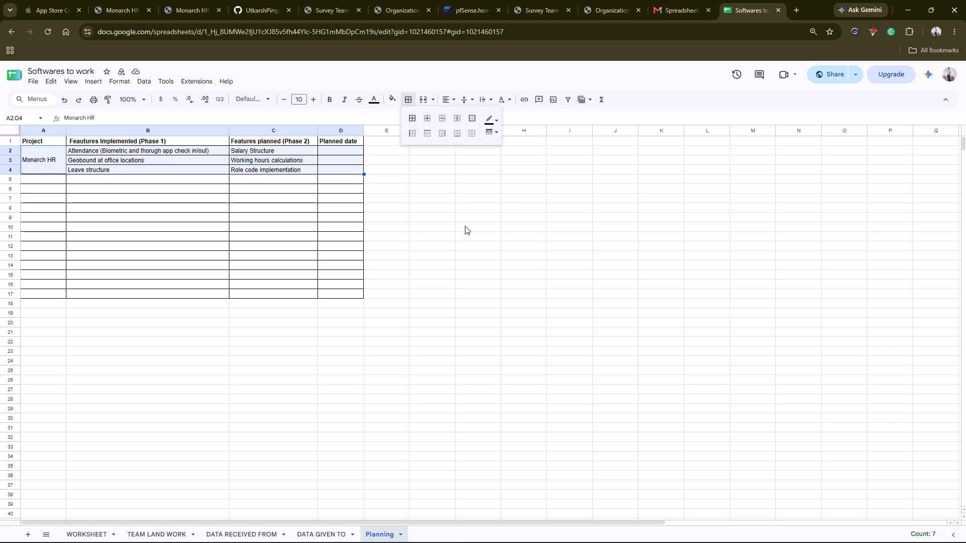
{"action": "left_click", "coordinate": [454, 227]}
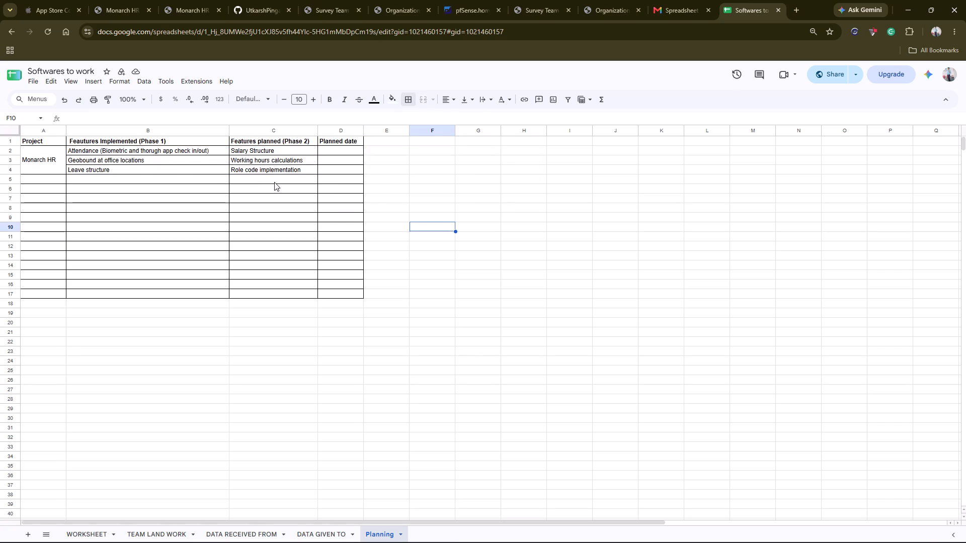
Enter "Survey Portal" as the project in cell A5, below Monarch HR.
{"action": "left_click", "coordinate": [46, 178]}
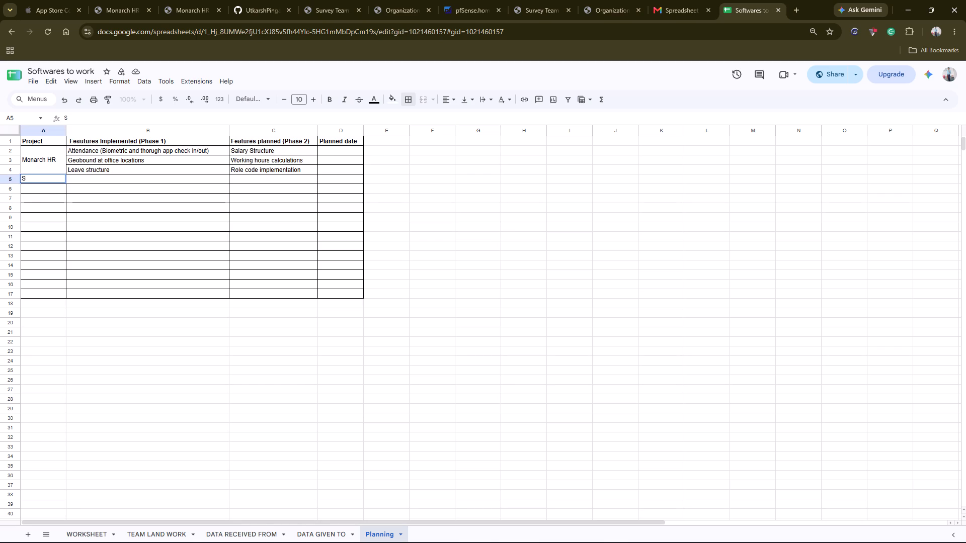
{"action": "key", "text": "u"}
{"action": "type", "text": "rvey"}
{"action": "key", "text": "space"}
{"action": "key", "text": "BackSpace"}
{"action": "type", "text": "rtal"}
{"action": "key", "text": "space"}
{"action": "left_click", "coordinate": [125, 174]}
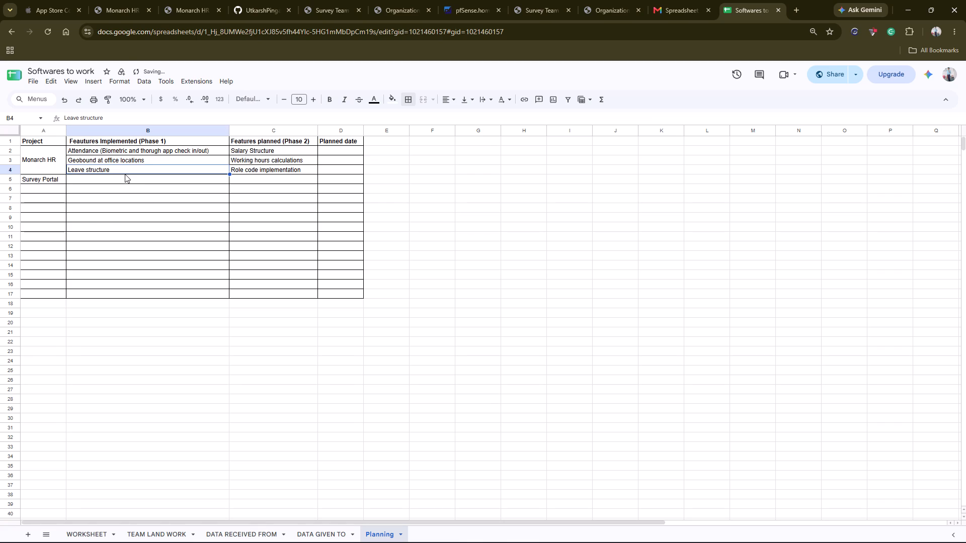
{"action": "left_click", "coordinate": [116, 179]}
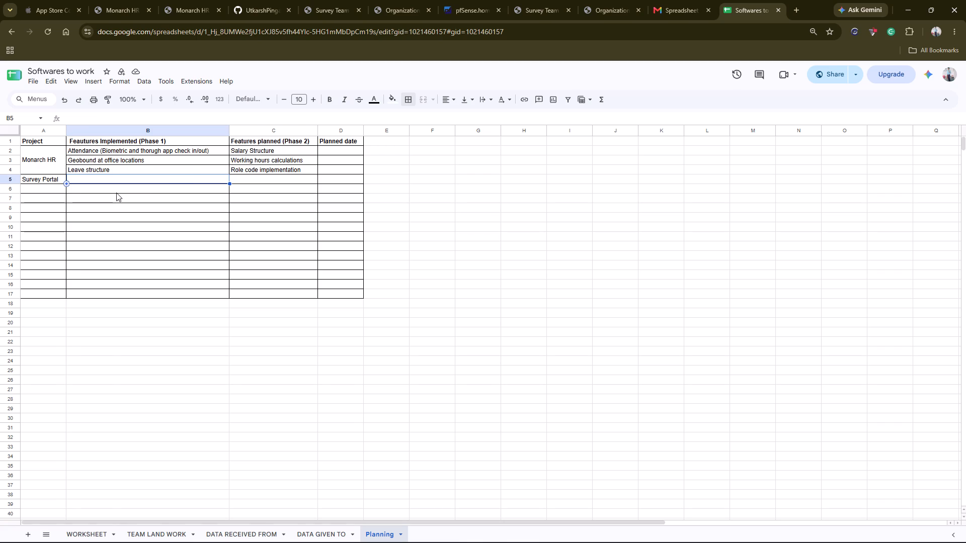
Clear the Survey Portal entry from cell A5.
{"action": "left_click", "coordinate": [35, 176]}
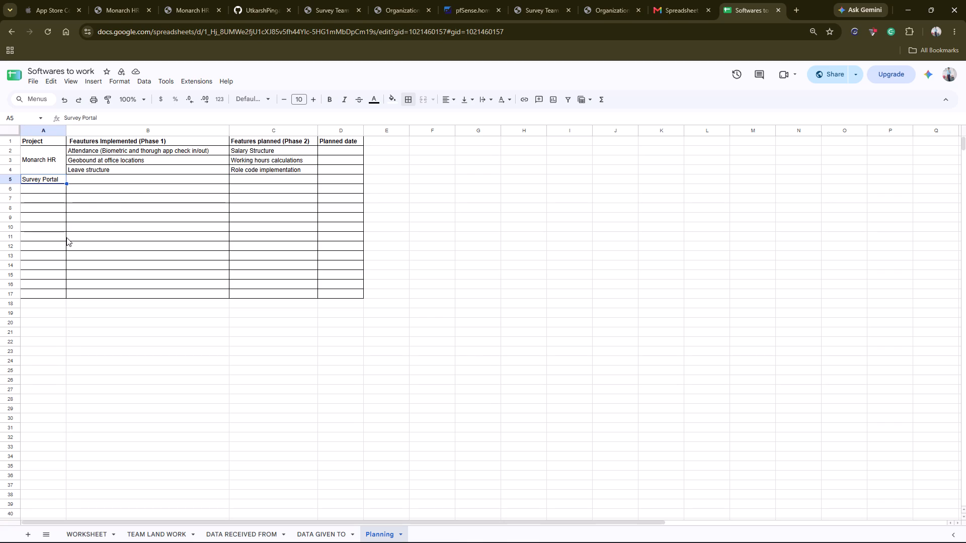